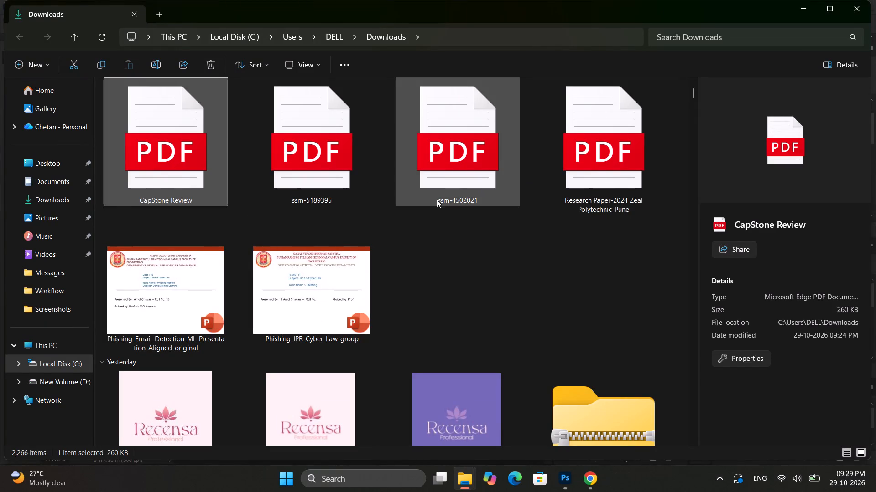
# Open the PDF "Survey paper 2024 Zeal Polytechnic" from the Downloads folder.
pyautogui.scroll(1, 297, 205)
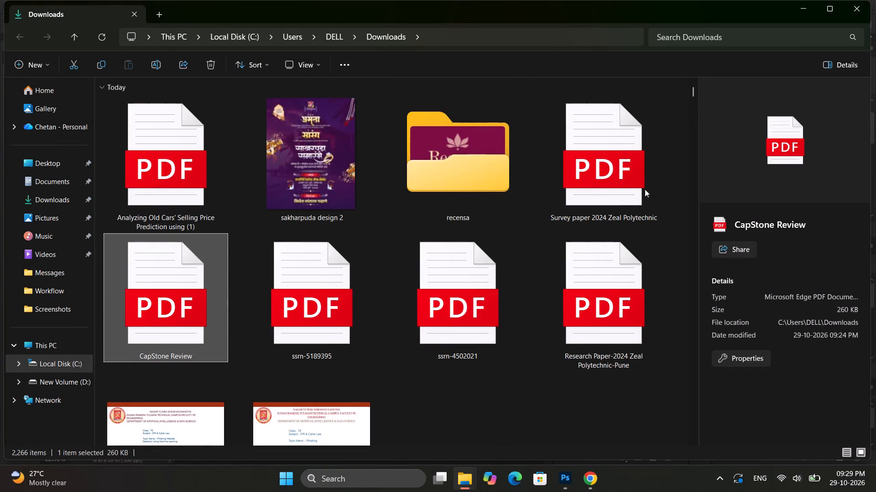
pyautogui.doubleClick(598, 187)
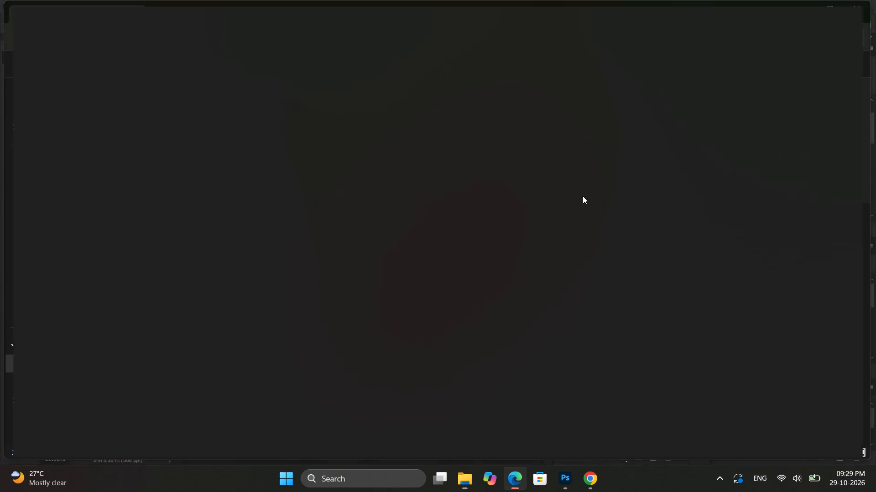
# Skim the survey paper from the abstract through methodology, data tables and Random Forest sections to the References on page 8.
pyautogui.scroll(-2, 431, 244)
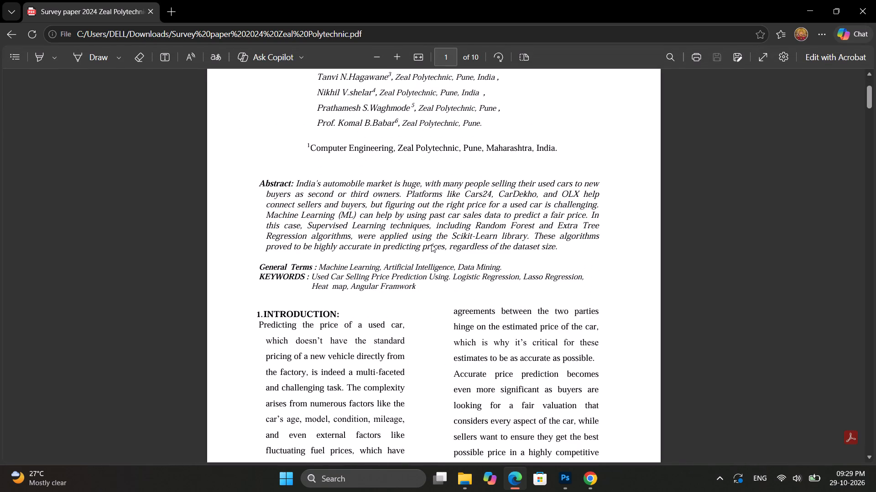
pyautogui.scroll(-12, 431, 244)
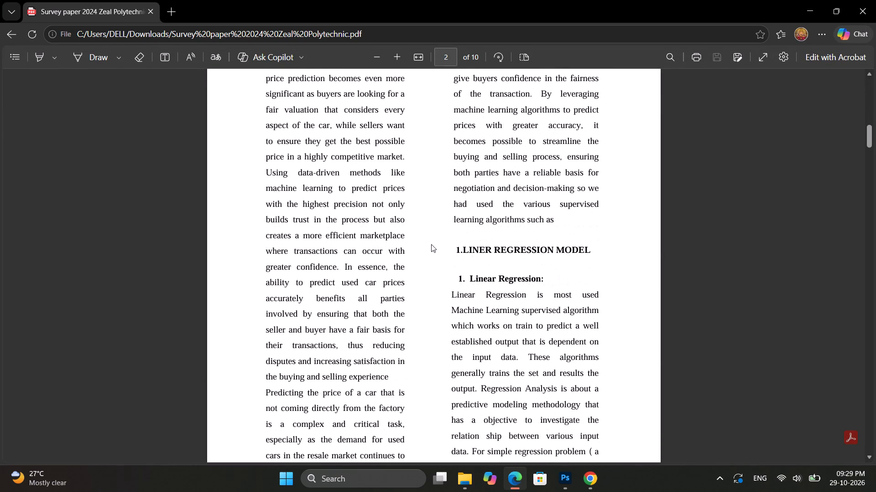
pyautogui.scroll(-17, 431, 244)
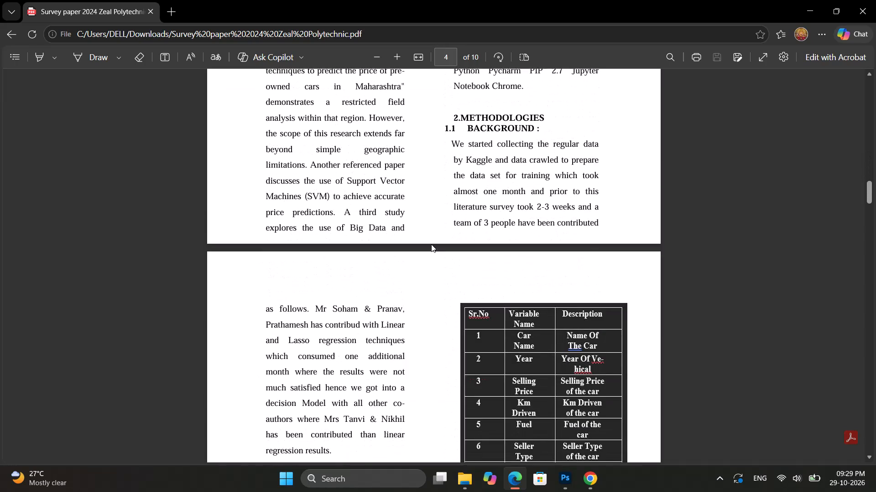
pyautogui.scroll(-4, 431, 244)
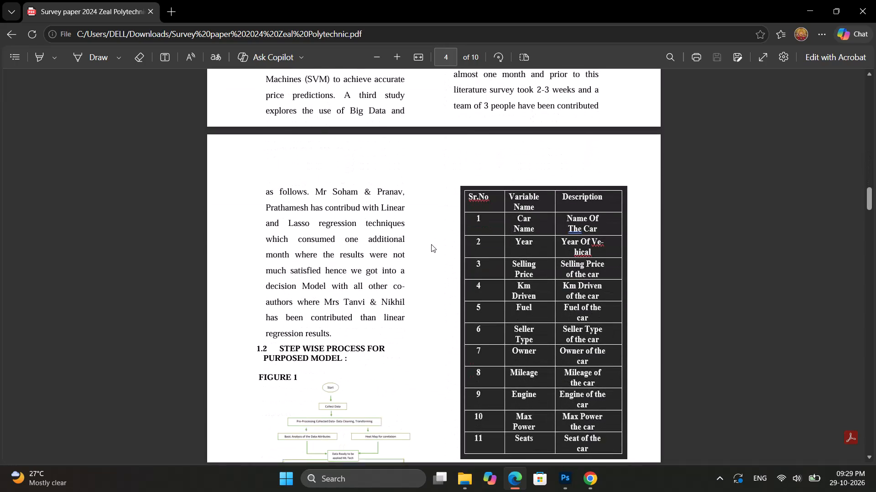
pyautogui.scroll(-3, 431, 244)
pyautogui.scroll(2, 431, 244)
pyautogui.scroll(-5, 431, 244)
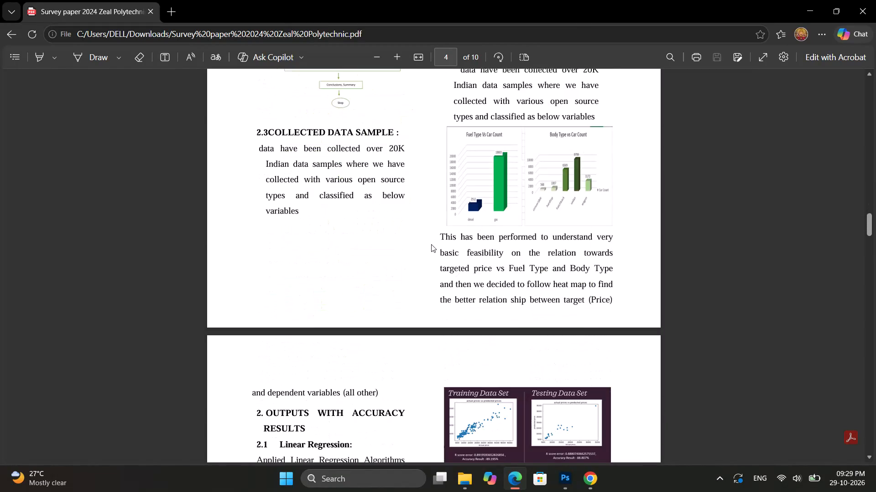
pyautogui.scroll(-8, 431, 244)
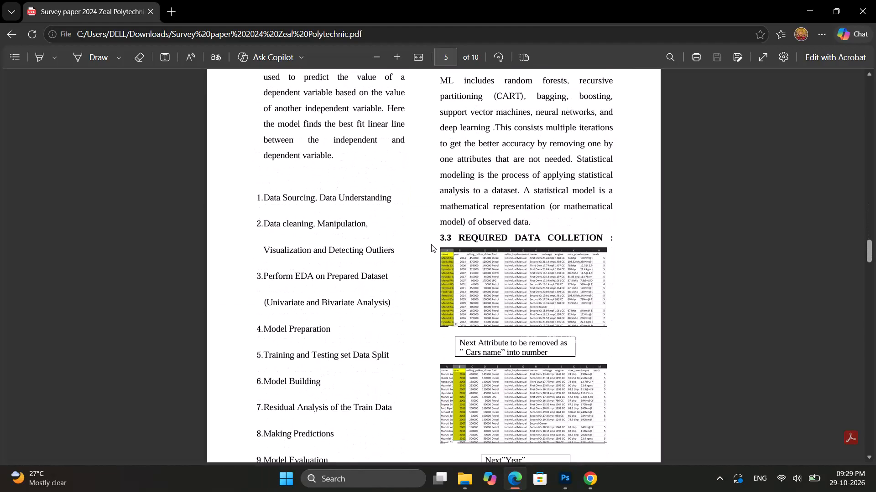
pyautogui.scroll(-10, 431, 244)
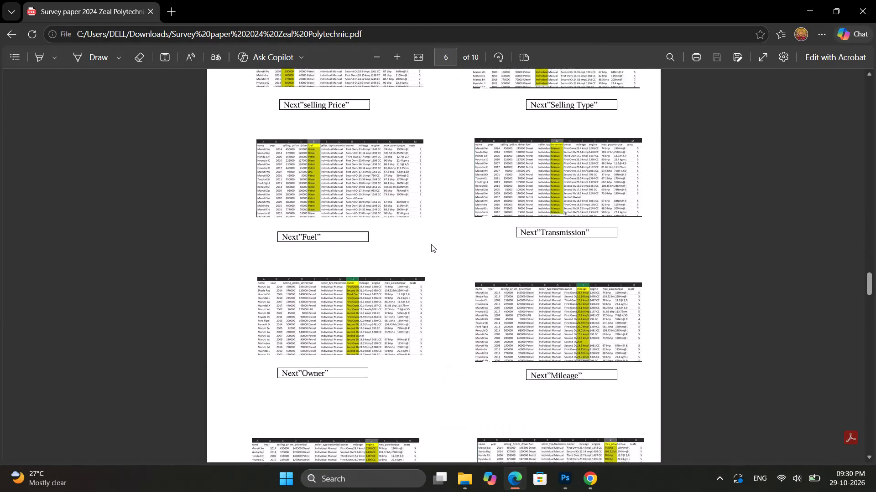
pyautogui.scroll(-11, 431, 244)
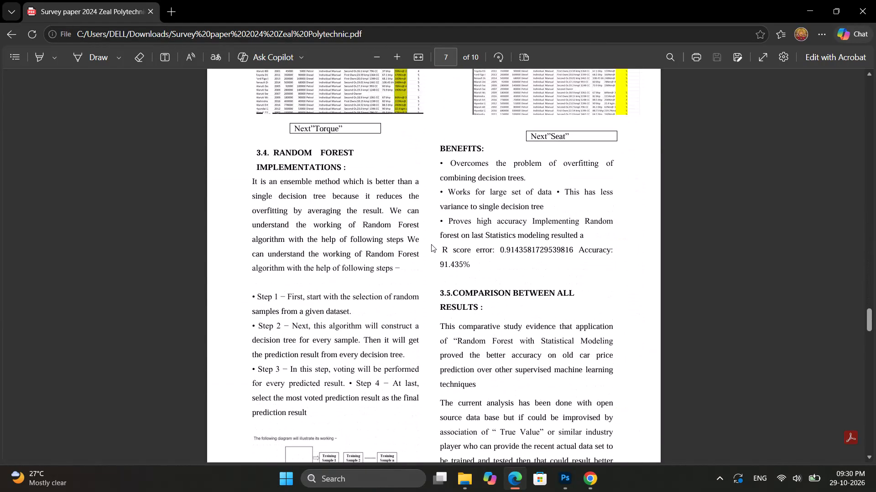
pyautogui.scroll(-13, 431, 244)
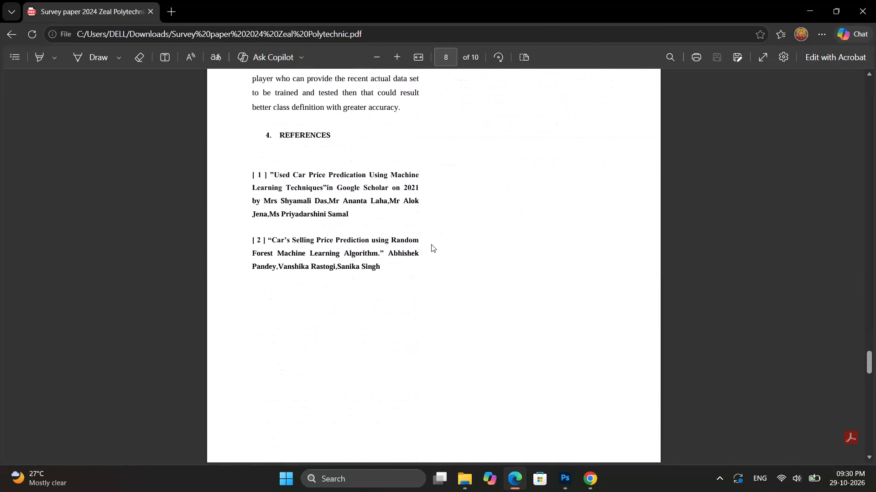
# Check the pages after the References, look back through the paper to page 6, and close the PDF.
pyautogui.scroll(2, 431, 244)
pyautogui.scroll(-5, 334, 282)
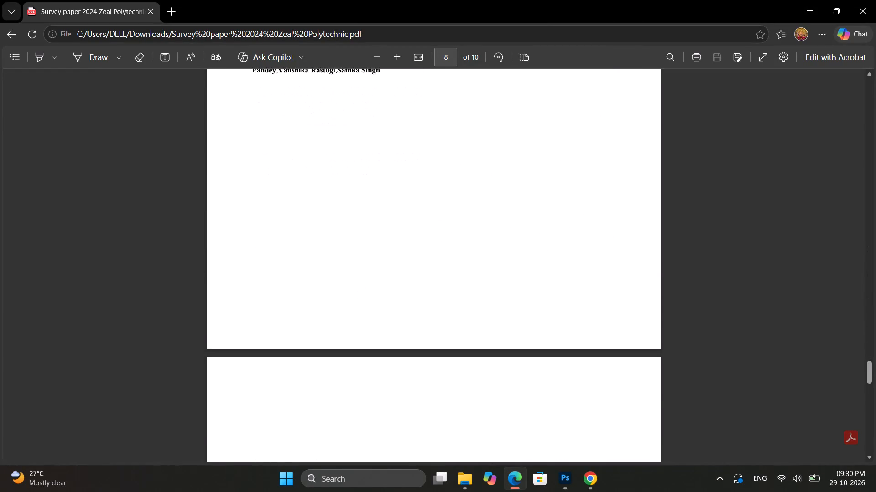
pyautogui.scroll(-10, 334, 282)
pyautogui.scroll(9, 333, 283)
pyautogui.scroll(-14, 333, 282)
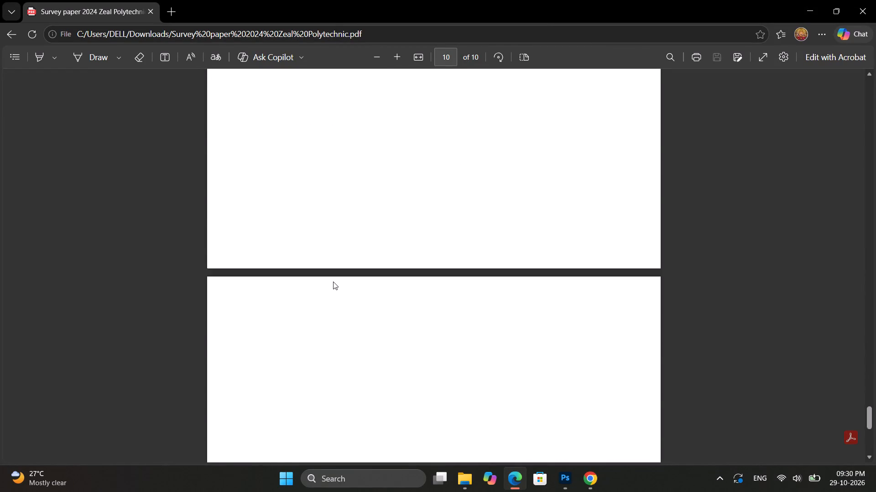
pyautogui.scroll(-20, 333, 282)
pyautogui.scroll(-5, 333, 282)
pyautogui.scroll(20, 589, 172)
pyautogui.scroll(7, 589, 172)
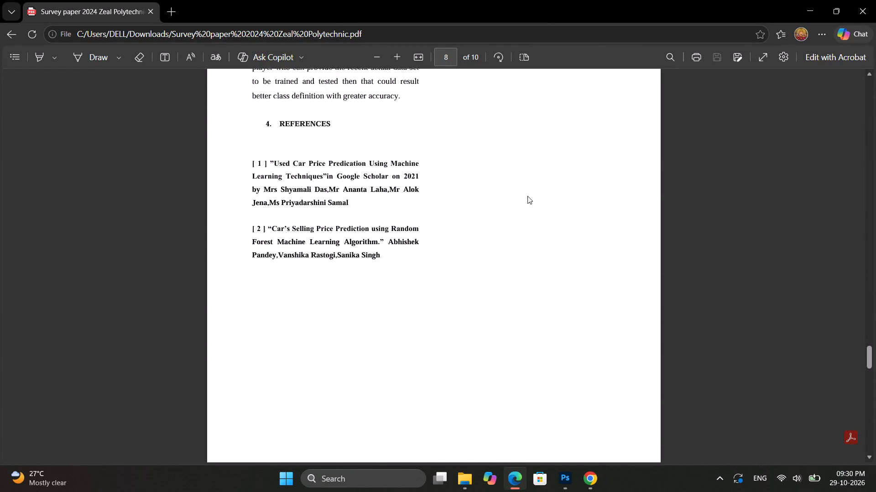
pyautogui.scroll(8, 527, 196)
pyautogui.scroll(8, 178, 193)
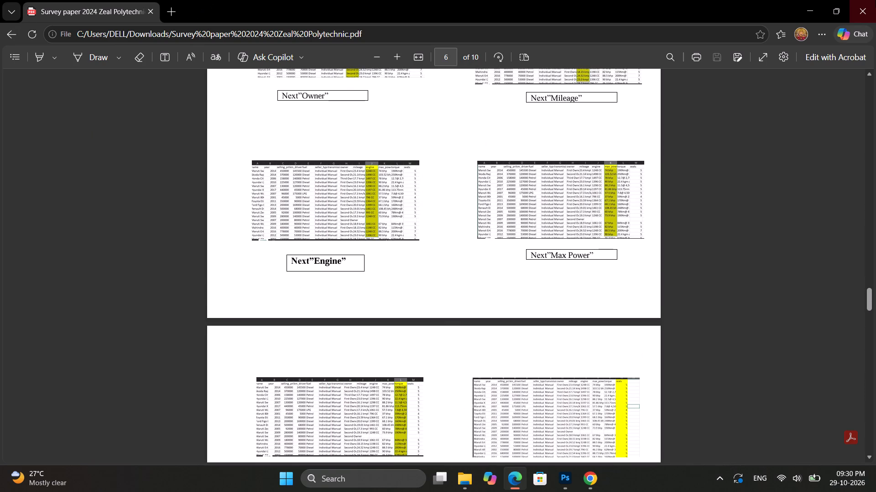
pyautogui.click(875, 0)
# Refresh the Downloads folder listing and look over today's files.
pyautogui.scroll(4, 498, 191)
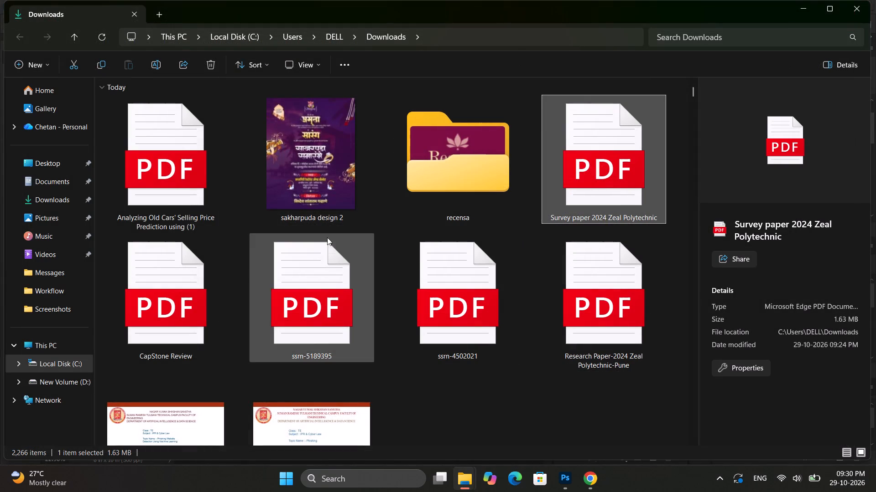
pyautogui.scroll(4, 327, 237)
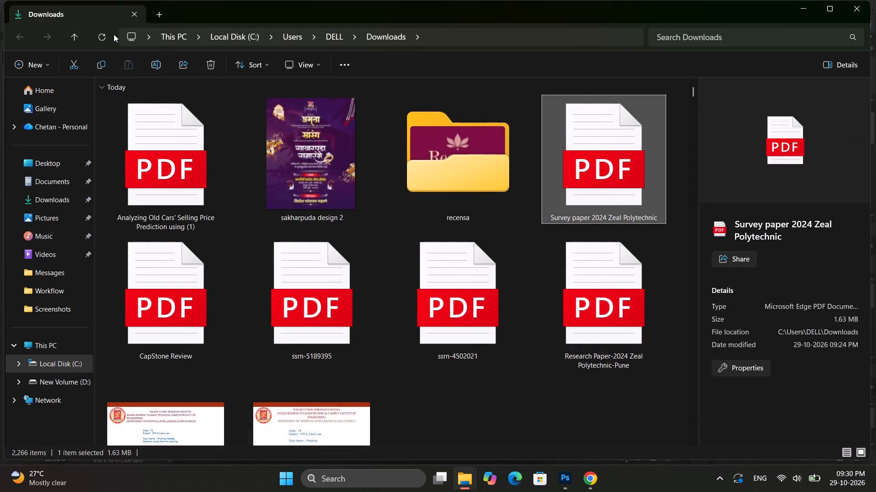
pyautogui.click(108, 33)
pyautogui.scroll(7, 341, 212)
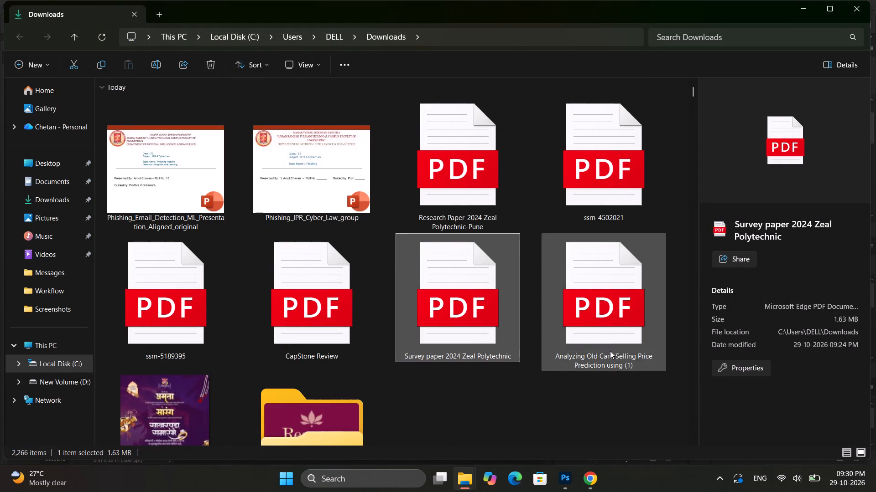
pyautogui.scroll(-2, 346, 375)
pyautogui.scroll(5, 276, 368)
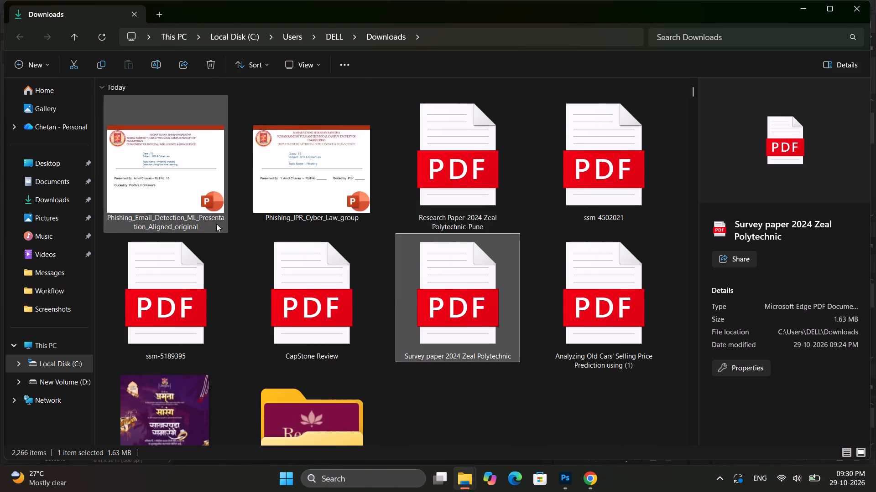
# Open the Phishing_IPR_Cyber_Law_group presentation from the Downloads folder and enable editing.
pyautogui.doubleClick(333, 163)
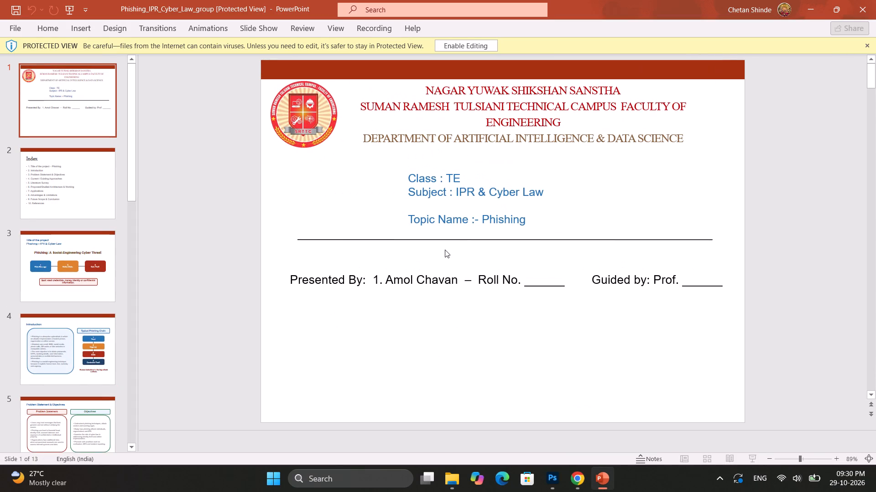
pyautogui.click(474, 48)
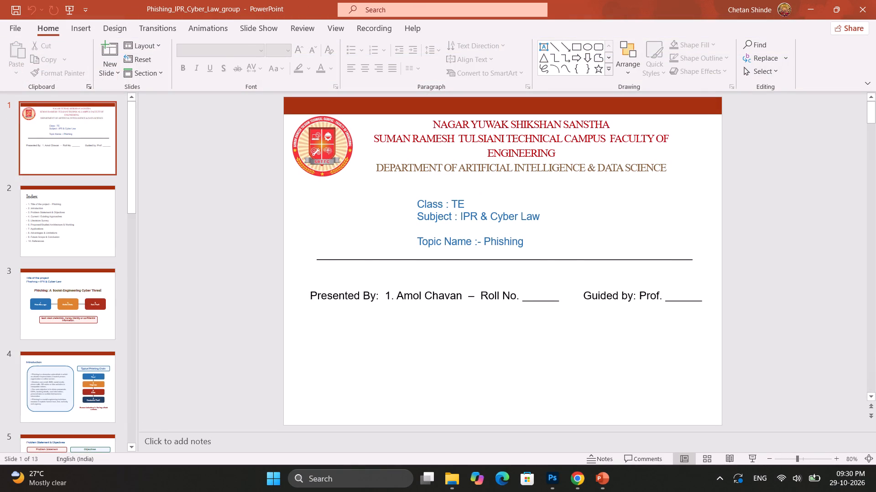
# Examine the topic name on the title slide and the first slides up to Problem Statement & Objectives, then return to slide 1.
pyautogui.click(501, 245)
pyautogui.moveTo(485, 242); pyautogui.dragTo(525, 241)
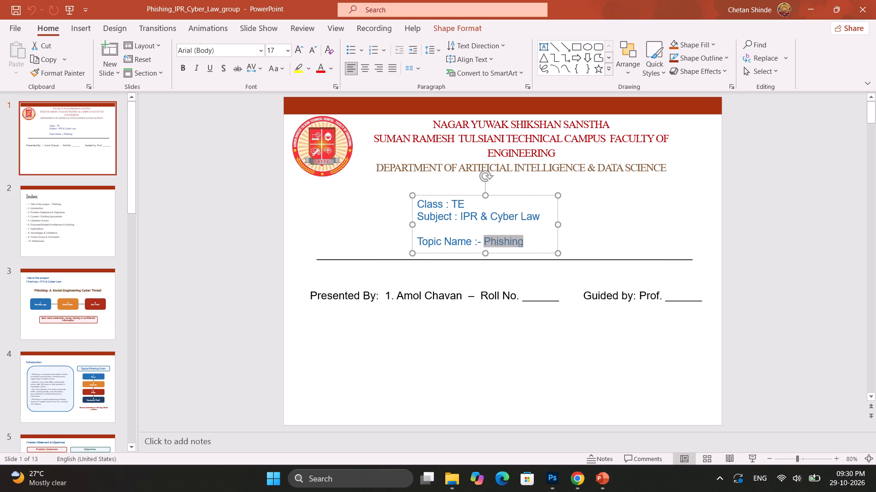
pyautogui.scroll(-2, 544, 297)
pyautogui.scroll(1, 538, 291)
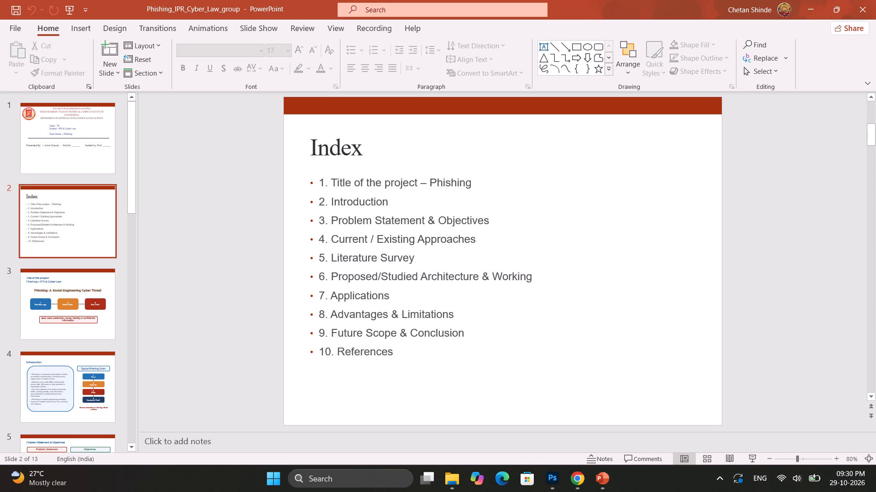
pyautogui.scroll(-3, 531, 371)
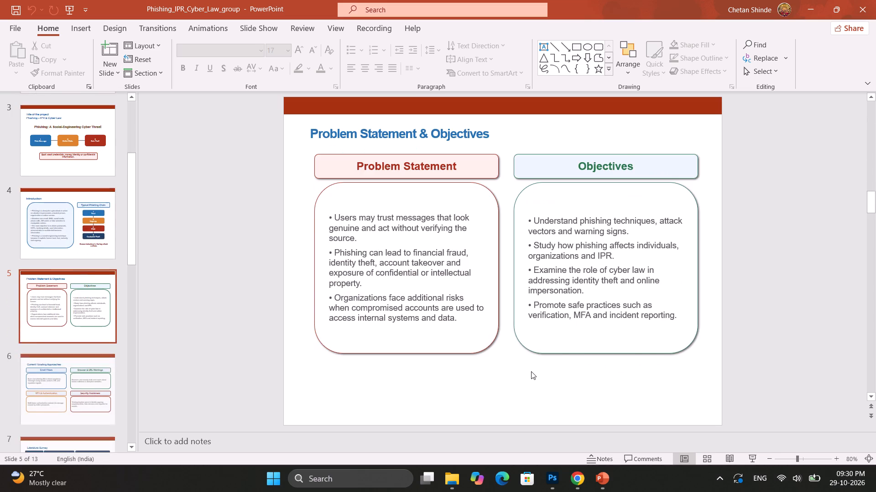
pyautogui.scroll(5, 531, 371)
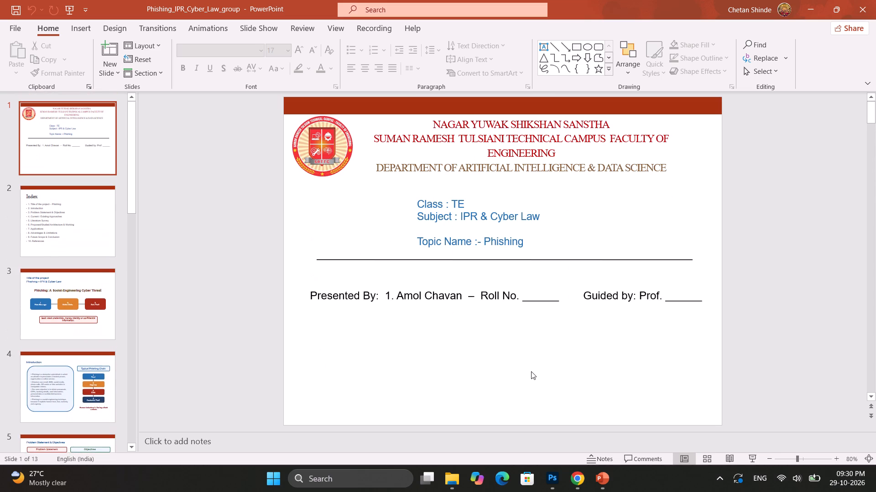
pyautogui.scroll(2, 531, 372)
# Review the presentation's slides from the Index through to the References on slide 12.
pyautogui.scroll(-1, 531, 372)
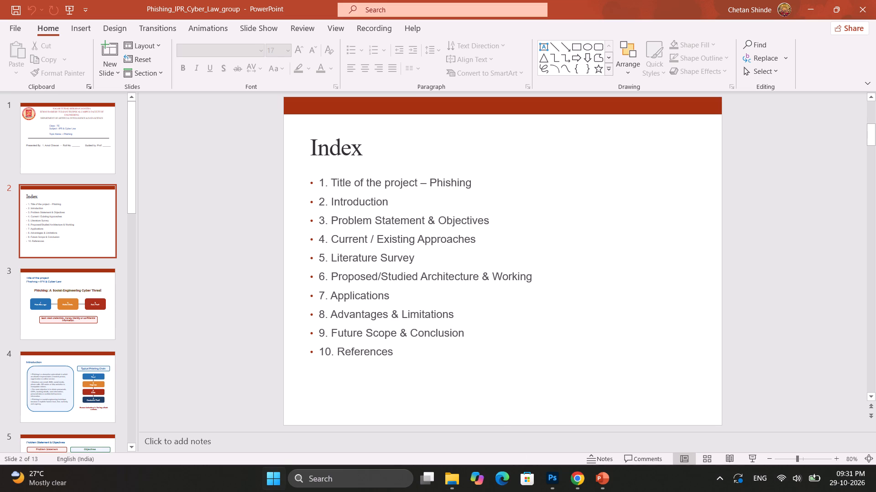
pyautogui.scroll(-1, 595, 167)
pyautogui.scroll(-4, 372, 247)
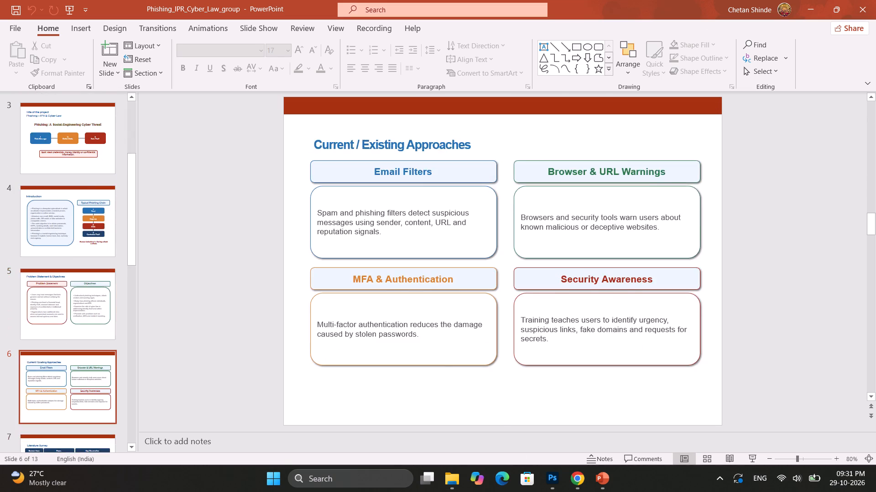
pyautogui.scroll(-3, 373, 246)
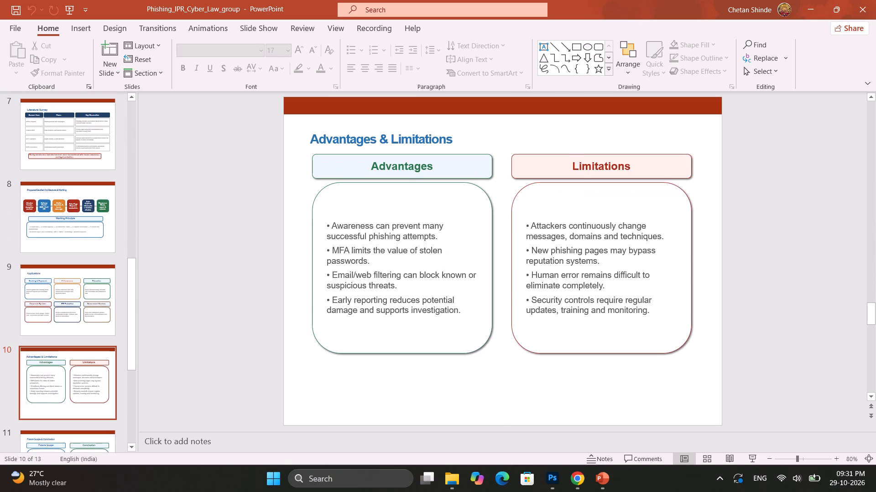
pyautogui.scroll(-5, 374, 218)
pyautogui.scroll(1, 373, 215)
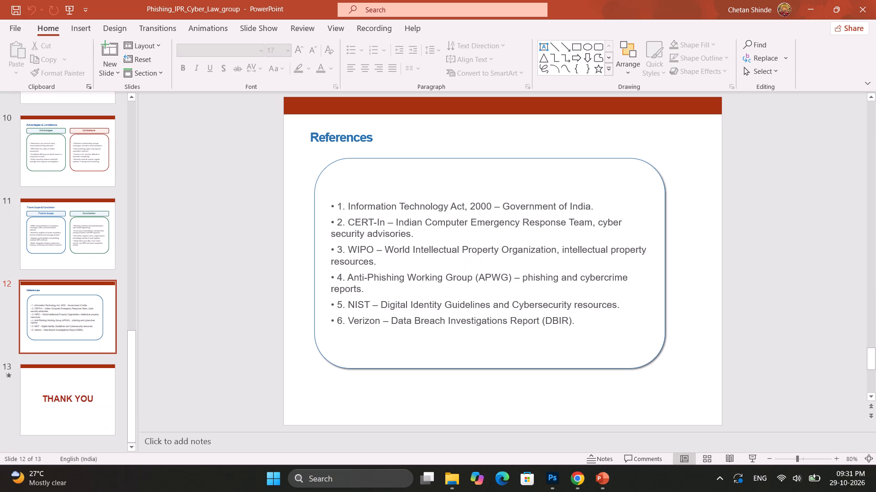
# Highlight part of the Information Technology Act entry on the References slide to inspect it, and clear the selection.
pyautogui.click(360, 209)
pyautogui.moveTo(367, 203); pyautogui.dragTo(433, 200)
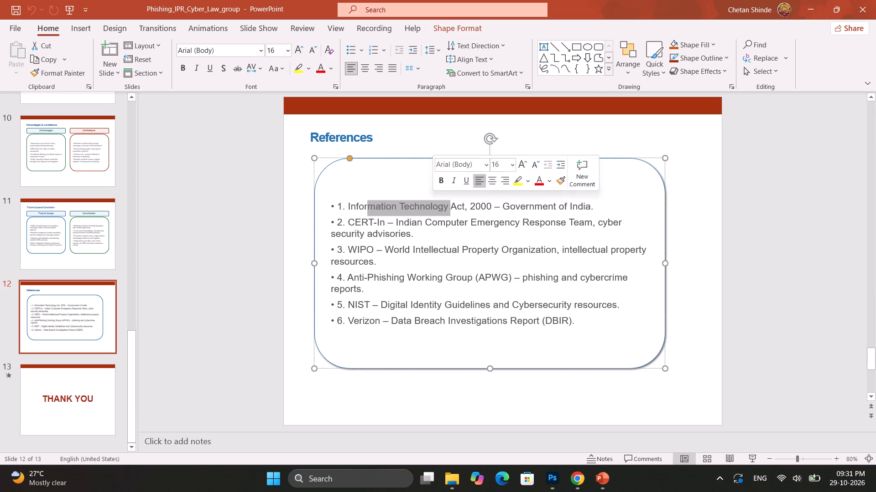
pyautogui.click(388, 206)
pyautogui.click(190, 205)
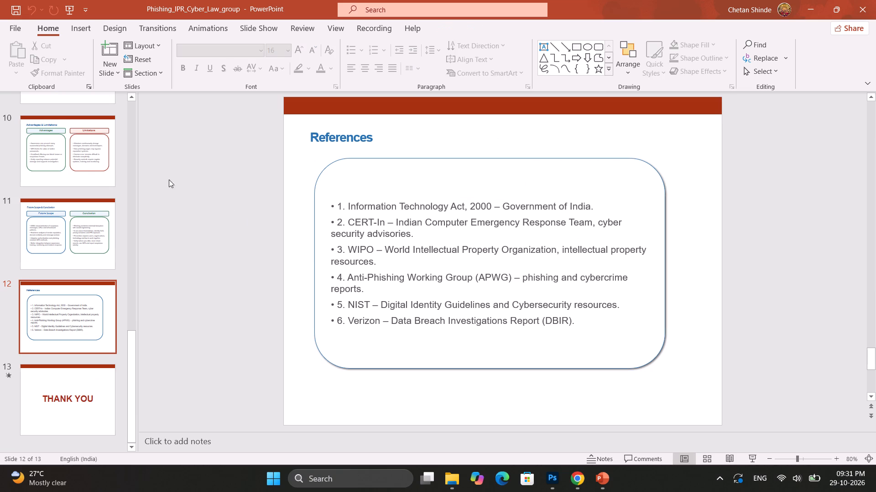
pyautogui.scroll(20, 0, 258)
pyautogui.scroll(2, 0, 258)
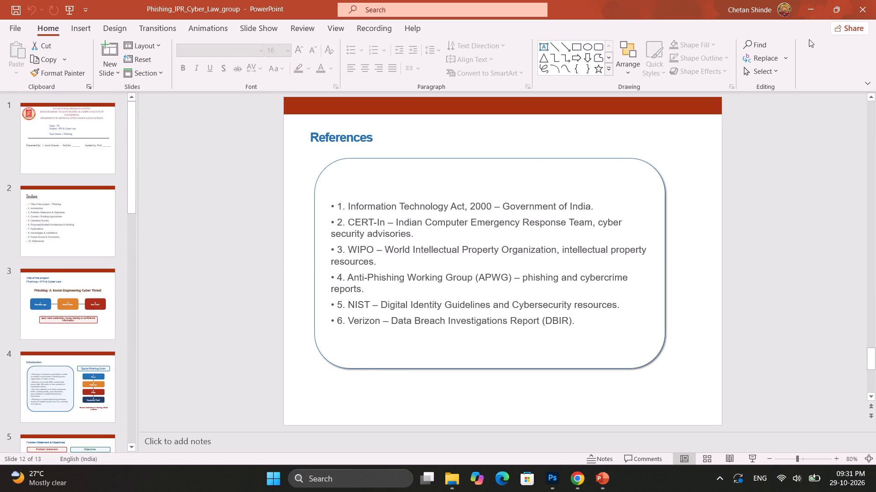
# Return to the Downloads folder and open the Phishing_Email_Detection_ML_Presentation_Aligned_original presentation.
pyautogui.click(812, 19)
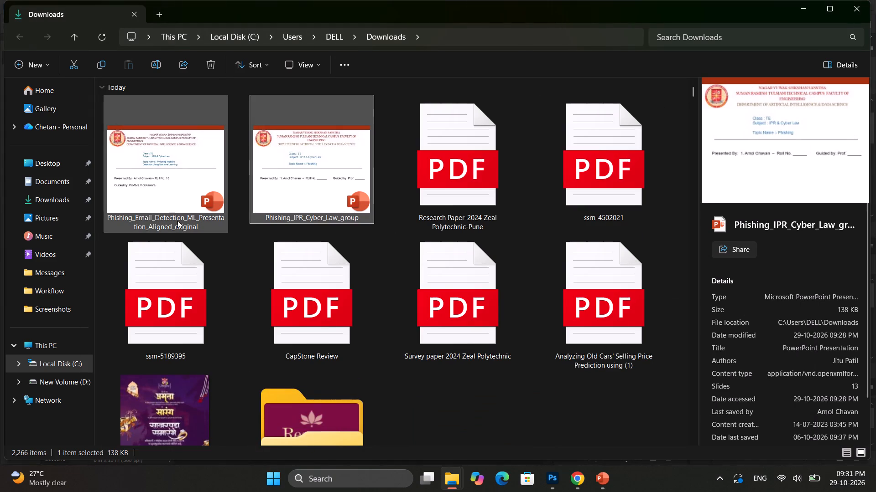
pyautogui.doubleClick(165, 187)
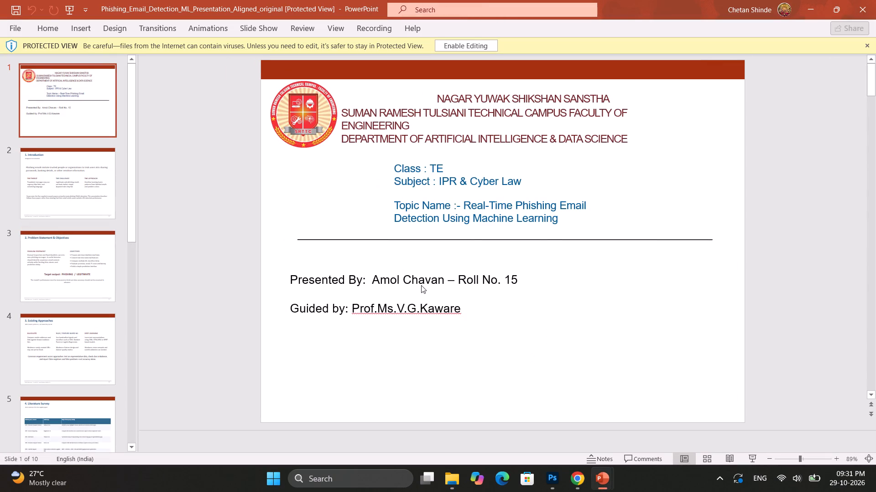
# Review the email detection presentation from its title slide through the Literature Survey to the References, then recheck the title and Introduction slides.
pyautogui.scroll(-5, 454, 202)
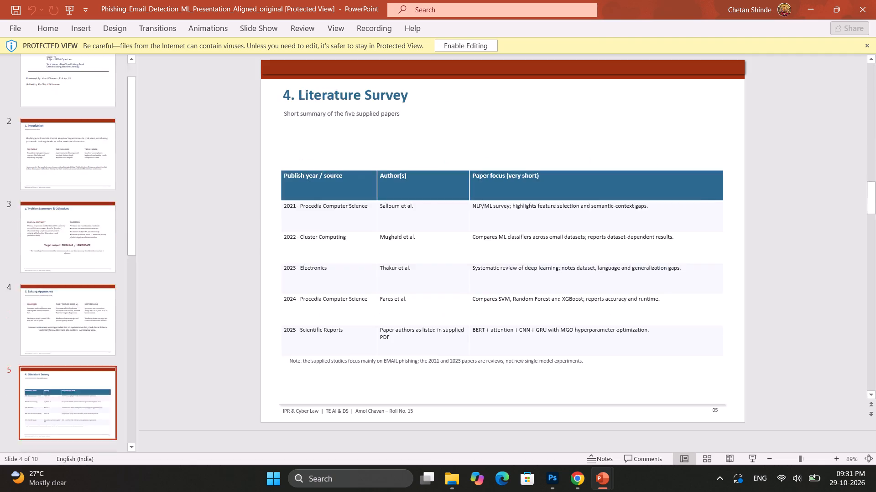
pyautogui.scroll(-1, 454, 203)
pyautogui.scroll(1, 454, 203)
pyautogui.scroll(-8, 454, 203)
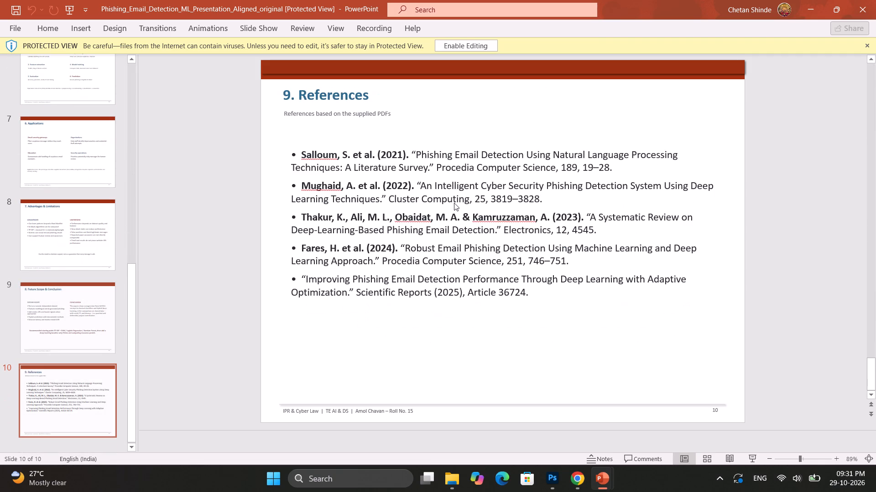
pyautogui.scroll(10, 454, 203)
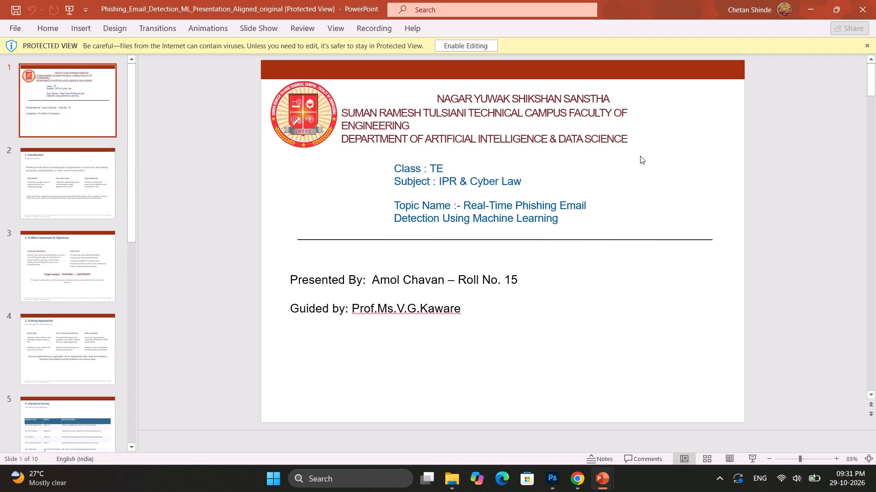
pyautogui.scroll(-2, 583, 181)
pyautogui.scroll(2, 664, 148)
pyautogui.scroll(-1, 675, 148)
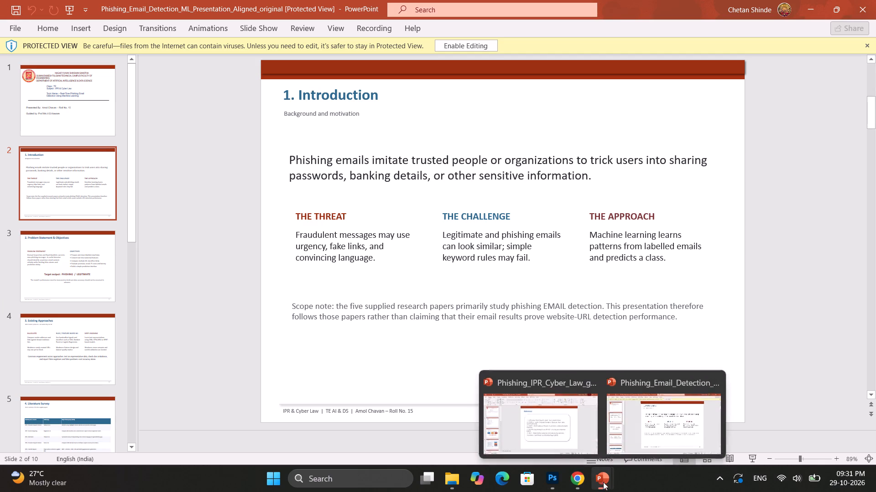
# Switch to the Phishing_IPR_Cyber_Law_group presentation and examine its opening slides, including the Index and the project title slide.
pyautogui.click(644, 405)
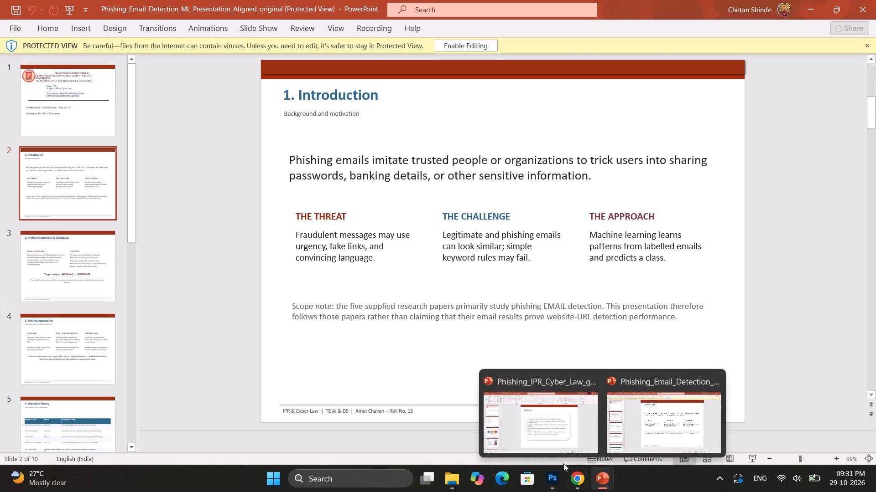
pyautogui.click(547, 442)
pyautogui.scroll(20, 374, 309)
pyautogui.scroll(2, 374, 309)
pyautogui.scroll(-1, 346, 269)
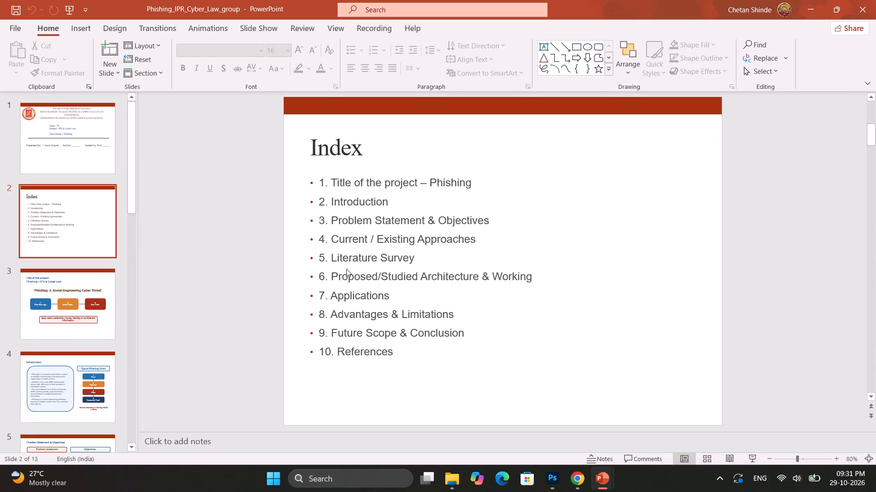
pyautogui.scroll(-1, 348, 269)
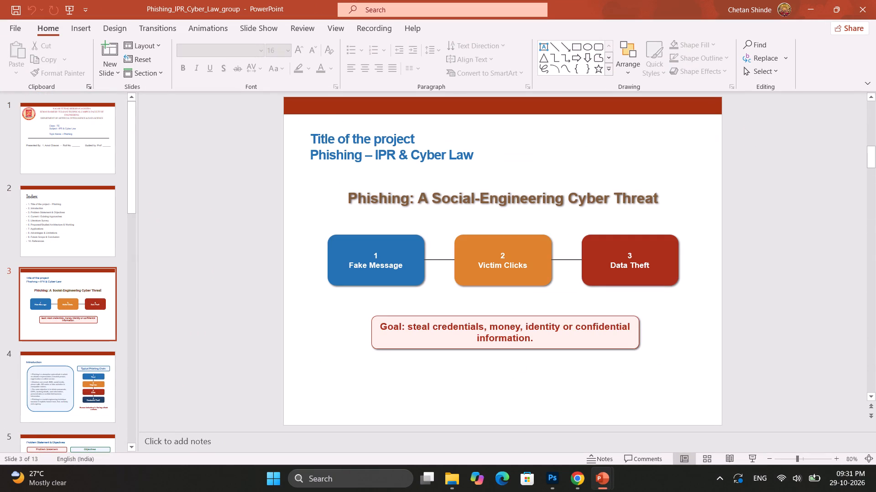
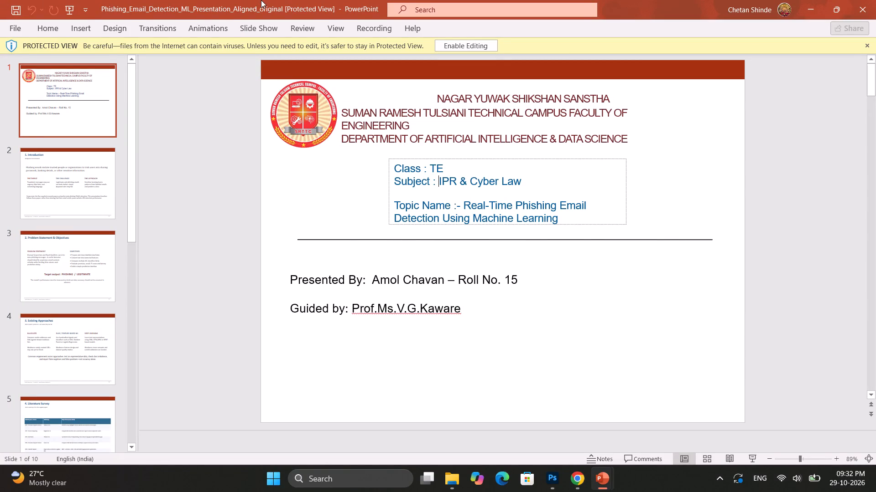
# Page through the email detection presentation from its title slide to the References, covering Introduction, Existing Approaches, and Advantages & Limitations.
pyautogui.click(199, 10)
pyautogui.click(230, 0)
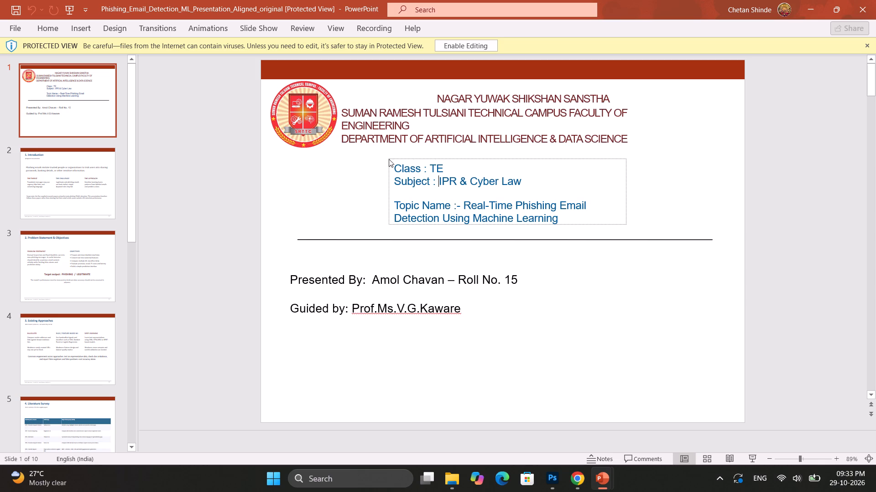
pyautogui.scroll(-2, 484, 159)
pyautogui.scroll(1, 484, 159)
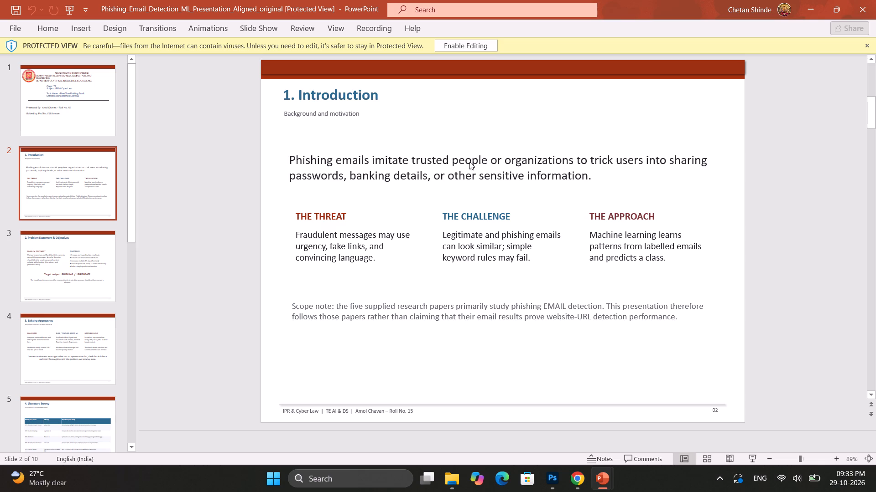
pyautogui.scroll(-2, 411, 208)
pyautogui.scroll(2, 411, 209)
pyautogui.scroll(-5, 411, 209)
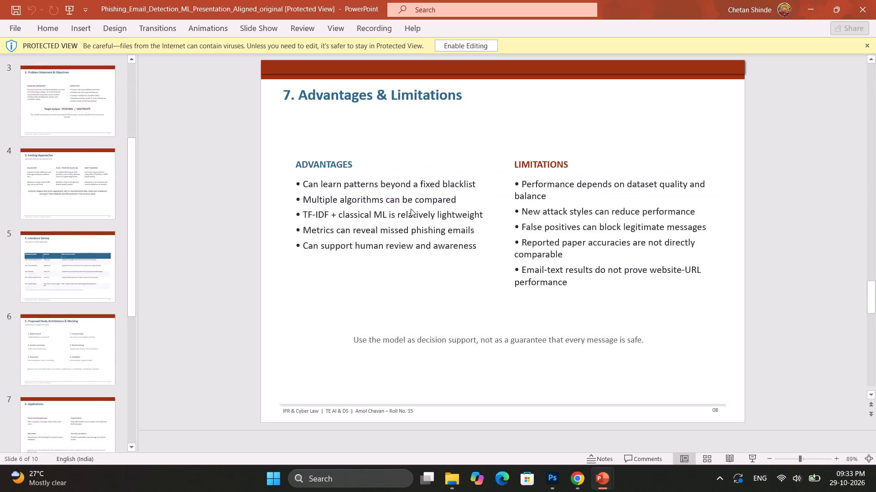
pyautogui.scroll(-7, 411, 209)
pyautogui.scroll(8, 417, 204)
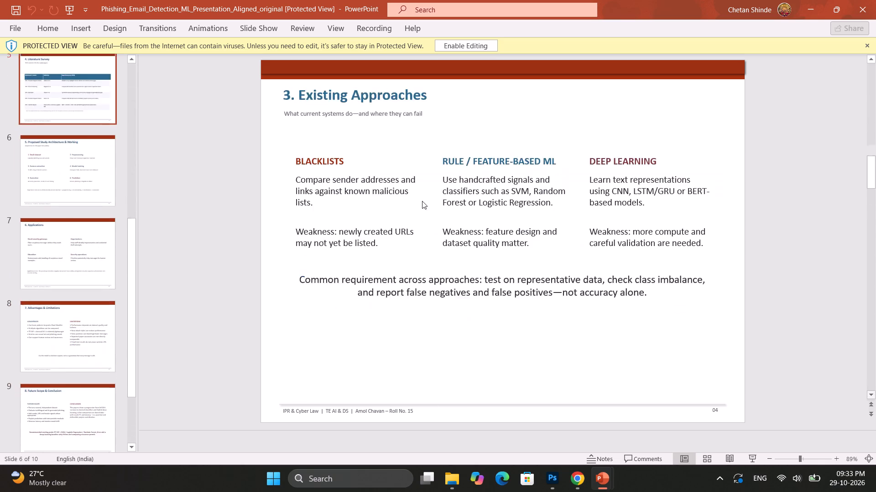
pyautogui.scroll(6, 422, 201)
pyautogui.scroll(-9, 365, 196)
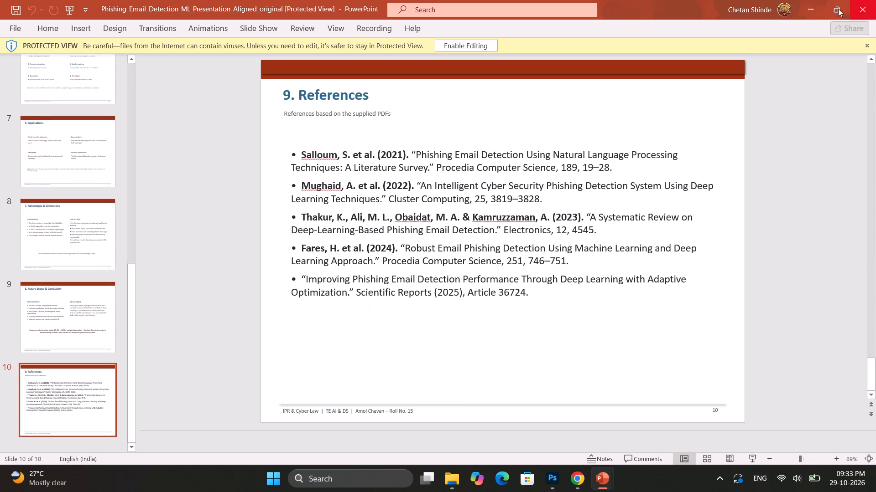
# Switch to the Phishing_IPR_Cyber_Law_group presentation and examine its title, Index, project title and Problem Statement slides, plus the remaining slide thumbnails.
pyautogui.click(810, 12)
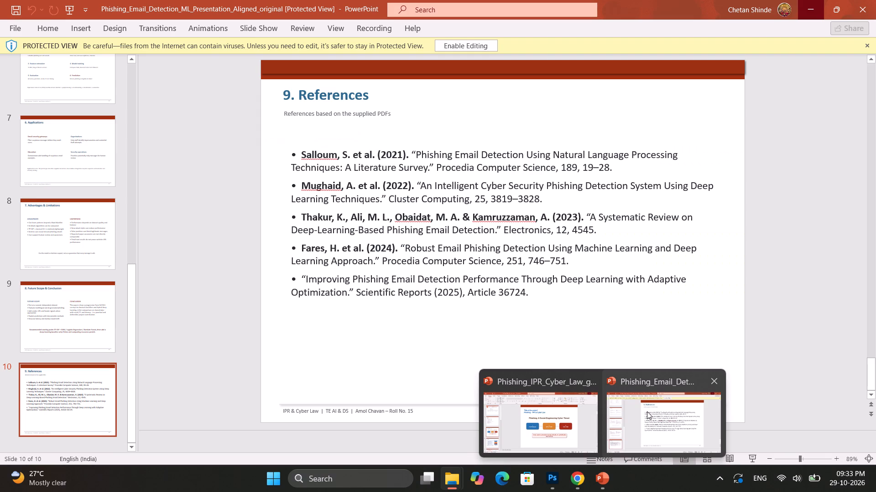
pyautogui.click(541, 419)
pyautogui.scroll(9, 412, 252)
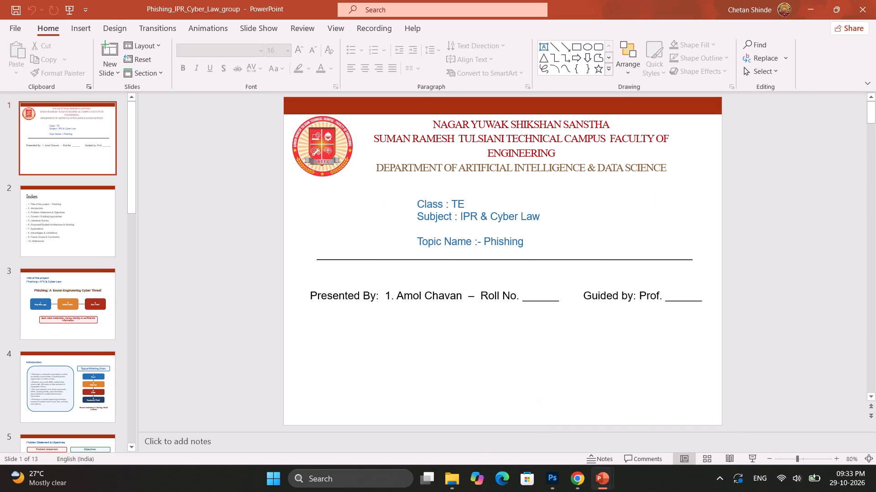
pyautogui.scroll(-1, 503, 274)
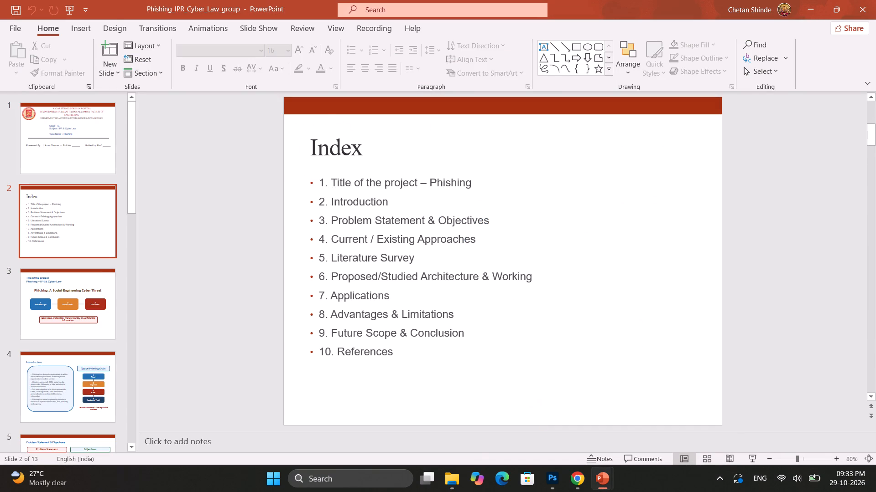
pyautogui.scroll(-2, 462, 232)
pyautogui.scroll(2, 462, 232)
pyautogui.scroll(-1, 462, 232)
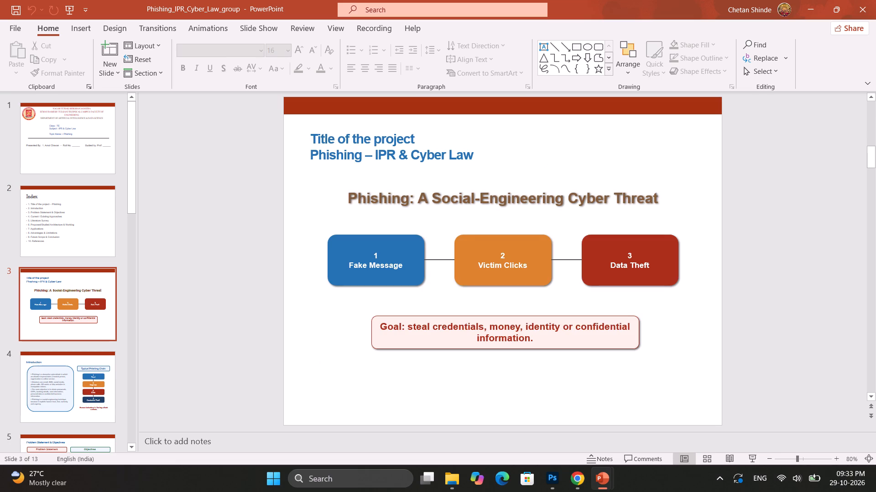
pyautogui.scroll(-2, 477, 212)
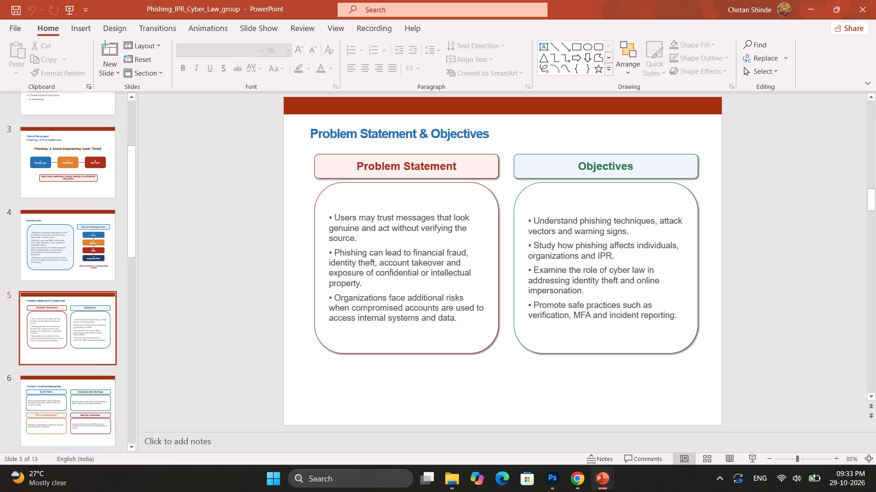
pyautogui.scroll(3, 461, 199)
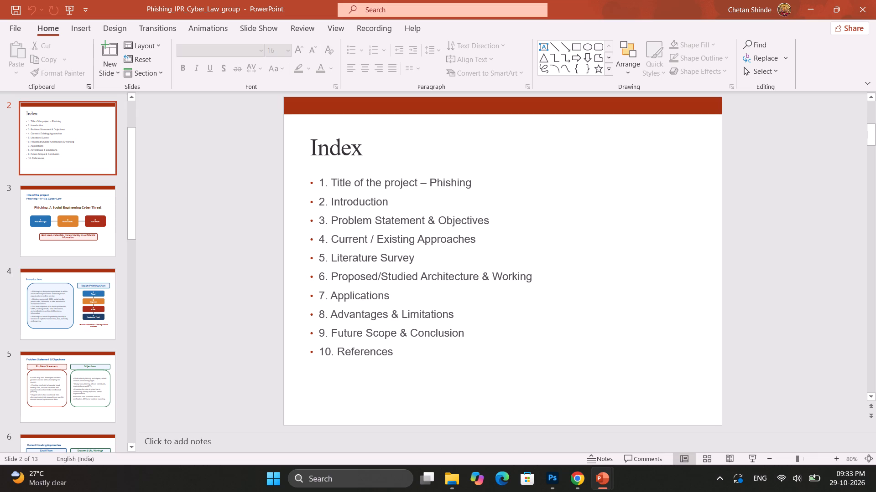
pyautogui.scroll(-14, 8, 285)
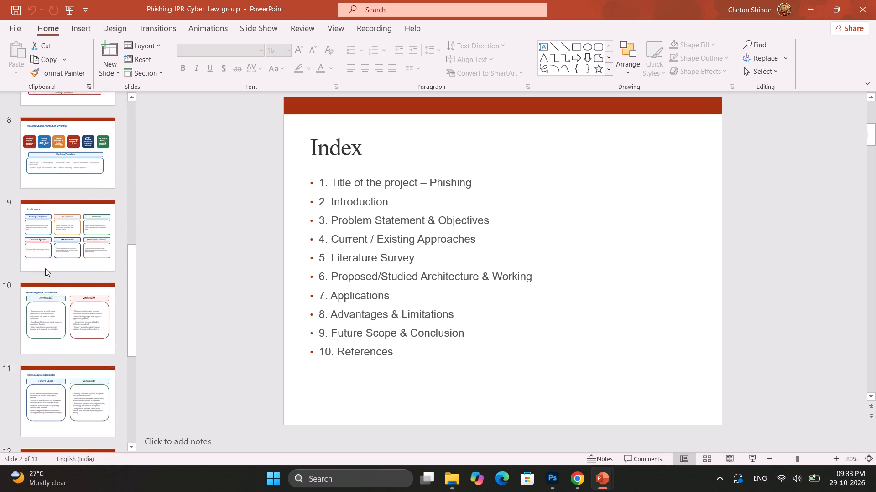
pyautogui.scroll(-10, 45, 268)
pyautogui.scroll(15, 64, 263)
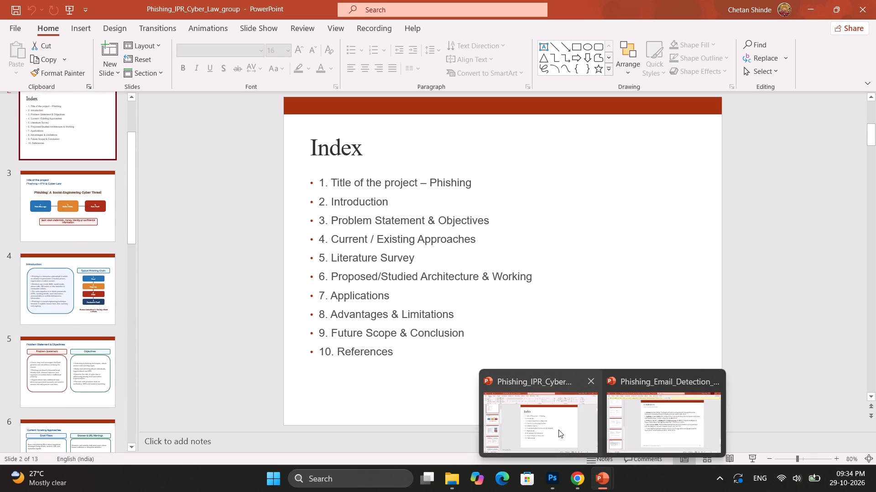
# Return to the email detection presentation, review every section from the title slide to the References, and close the presentation.
pyautogui.click(646, 414)
pyautogui.scroll(13, 474, 317)
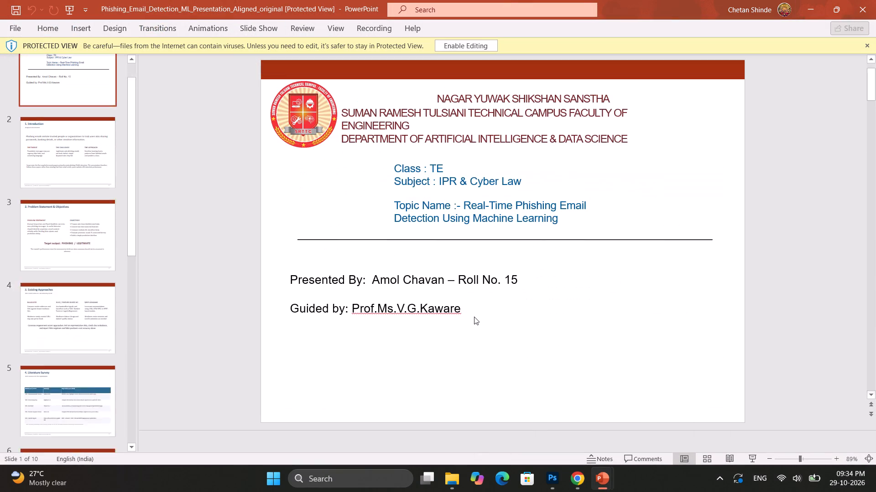
pyautogui.scroll(4, 474, 317)
pyautogui.scroll(-1, 474, 317)
pyautogui.scroll(1, 475, 316)
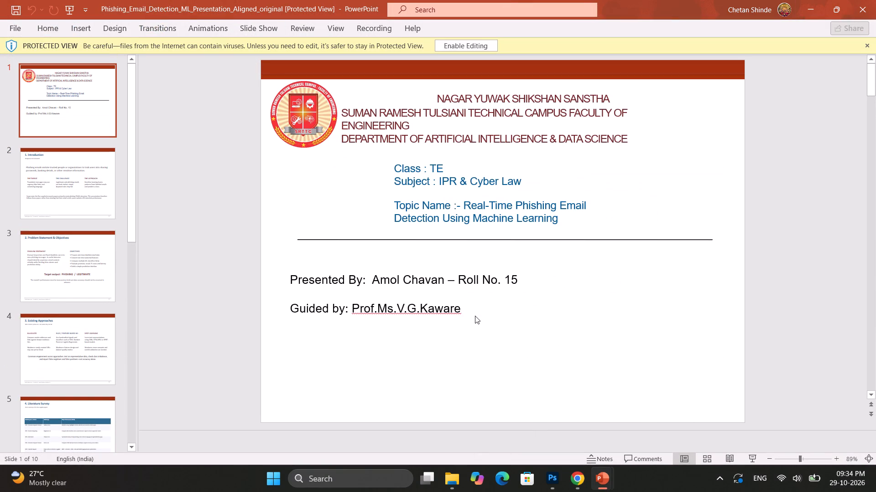
pyautogui.scroll(-2, 475, 316)
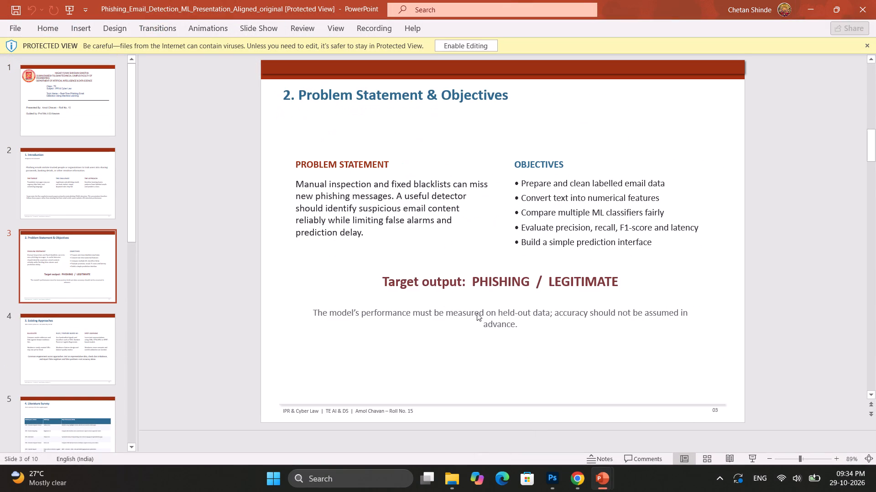
pyautogui.scroll(-1, 484, 308)
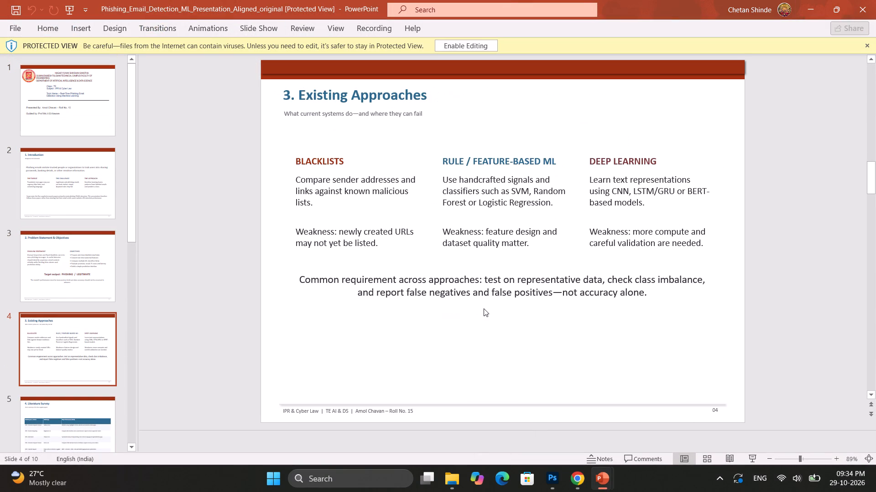
pyautogui.scroll(-2, 484, 308)
pyautogui.scroll(1, 484, 308)
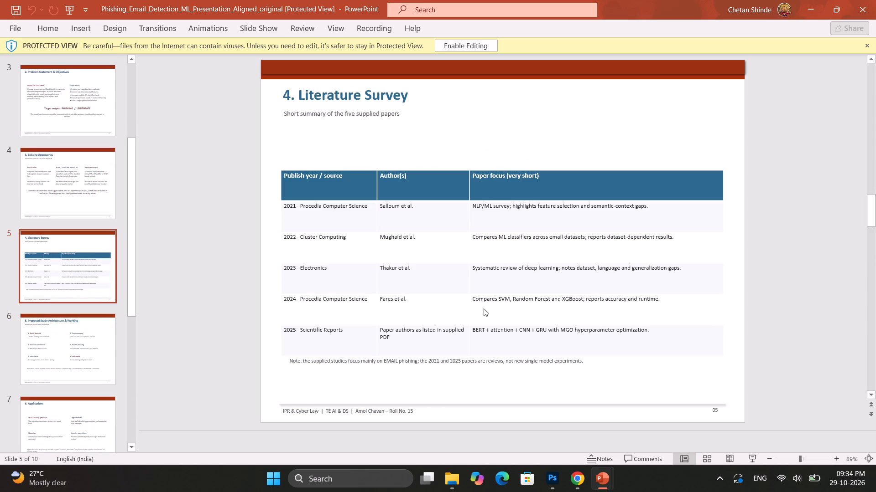
pyautogui.scroll(-1, 487, 307)
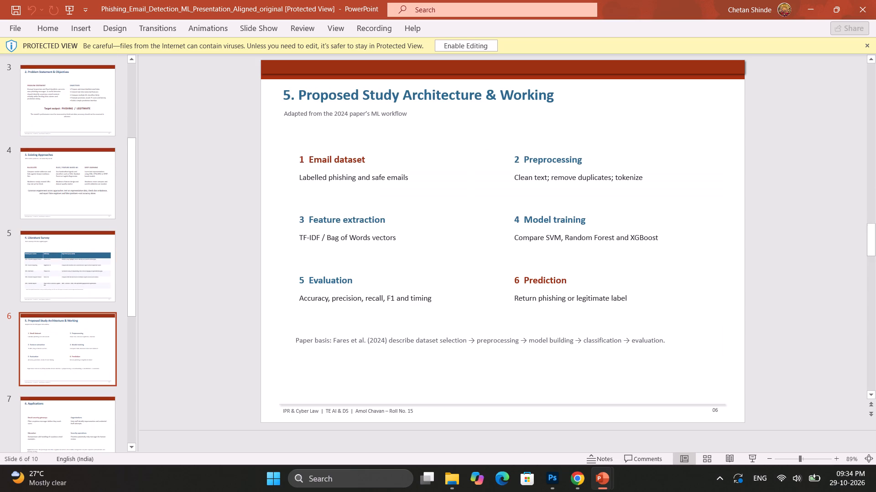
pyautogui.scroll(-1, 487, 307)
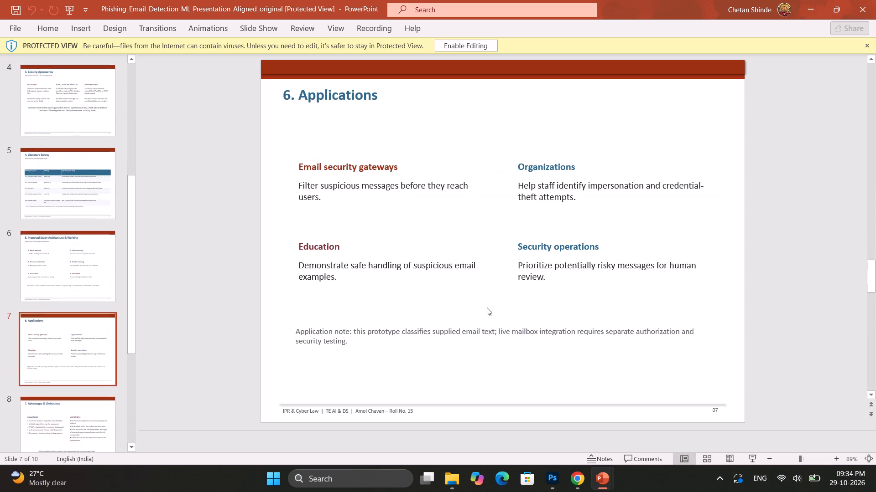
pyautogui.scroll(-8, 487, 307)
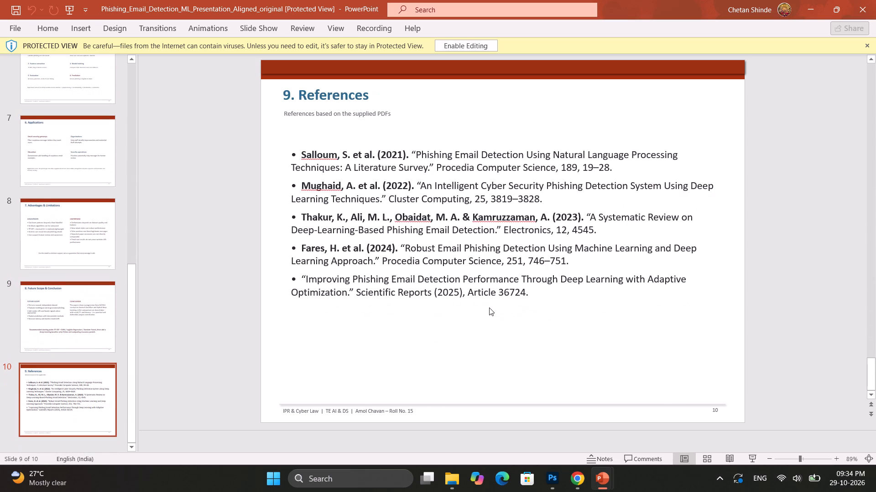
pyautogui.scroll(-2, 489, 307)
pyautogui.scroll(16, 489, 307)
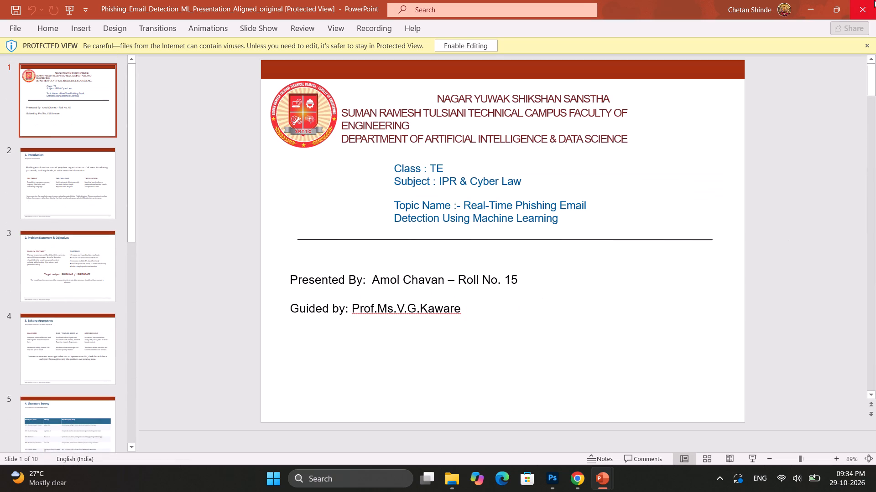
pyautogui.click(875, 0)
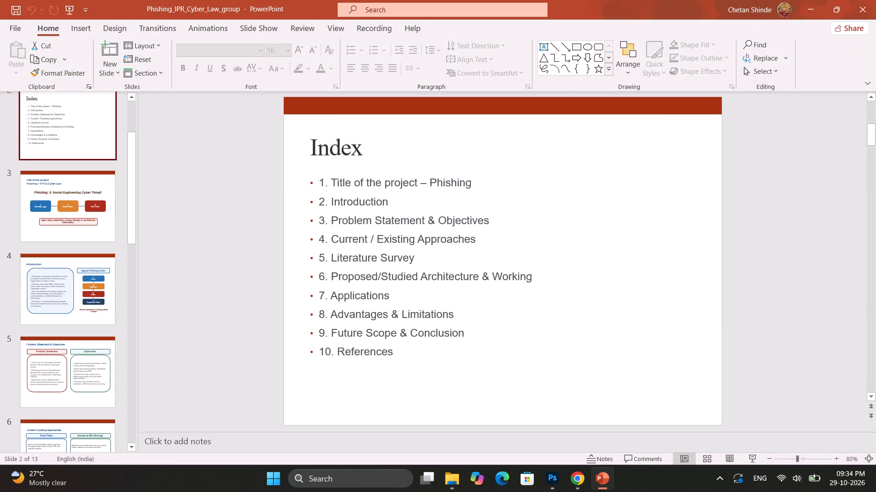
# Recheck the title and Index slides of the Phishing_IPR_Cyber_Law_group presentation, and look over its closing slides and thumbnails.
pyautogui.scroll(8, 413, 192)
pyautogui.scroll(-1, 418, 194)
pyautogui.scroll(3, 428, 195)
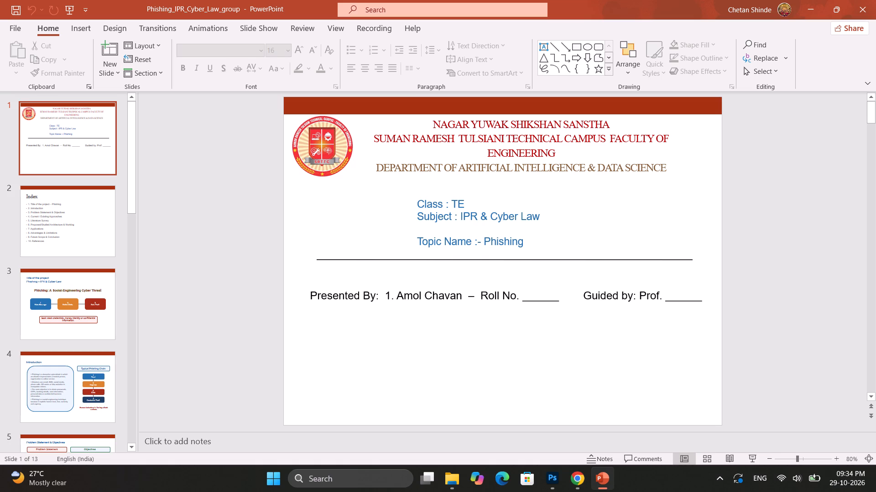
pyautogui.scroll(-2, 506, 340)
pyautogui.scroll(1, 509, 338)
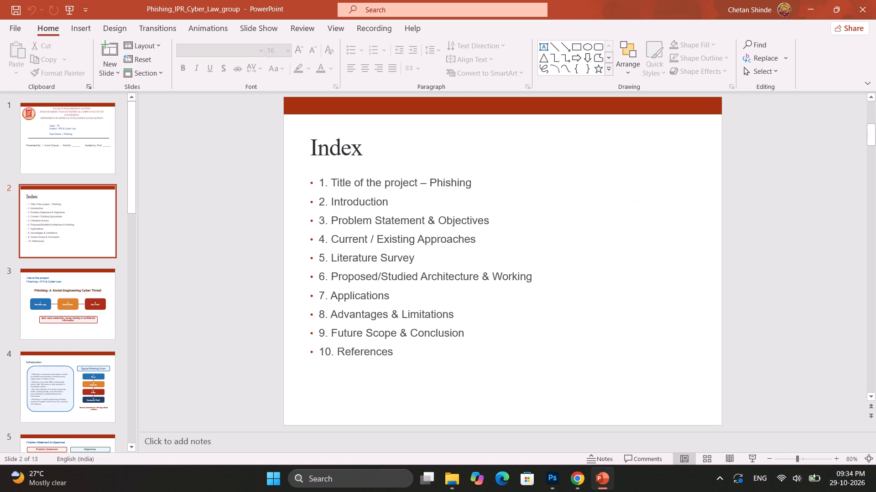
pyautogui.scroll(3, 509, 336)
pyautogui.scroll(-1, 511, 333)
pyautogui.scroll(-20, 151, 354)
pyautogui.scroll(3, 93, 322)
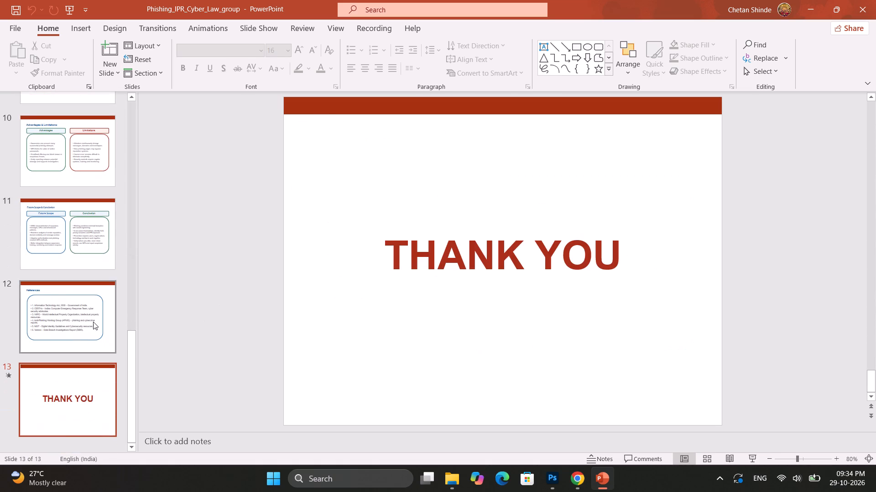
pyautogui.scroll(6, 93, 322)
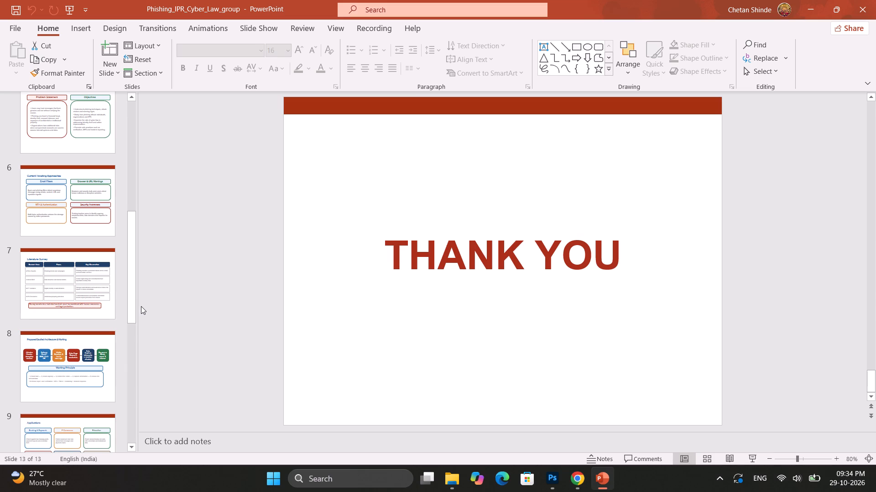
# Return to the Downloads folder and inspect the file details of the email detection presentation, Research Paper-2024 Zeal Polytechnic-Pune, CapStone Review and ssrn-5189395.
pyautogui.click(815, 3)
pyautogui.click(136, 183)
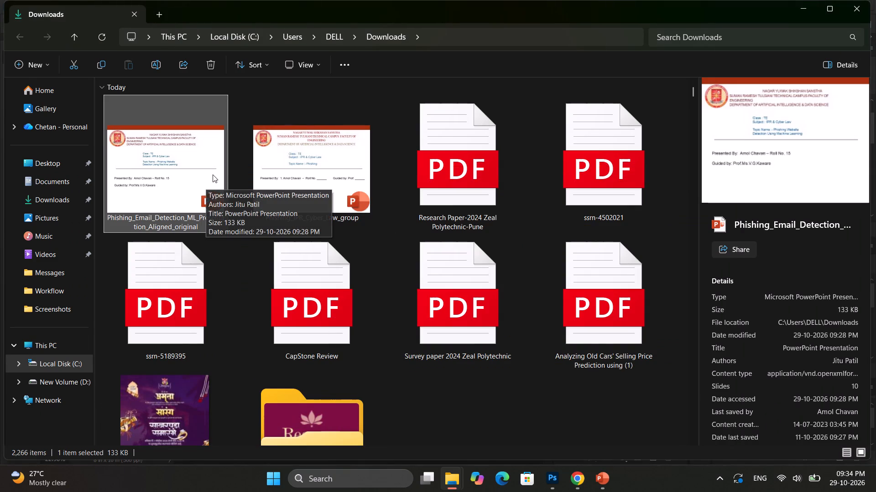
pyautogui.click(447, 167)
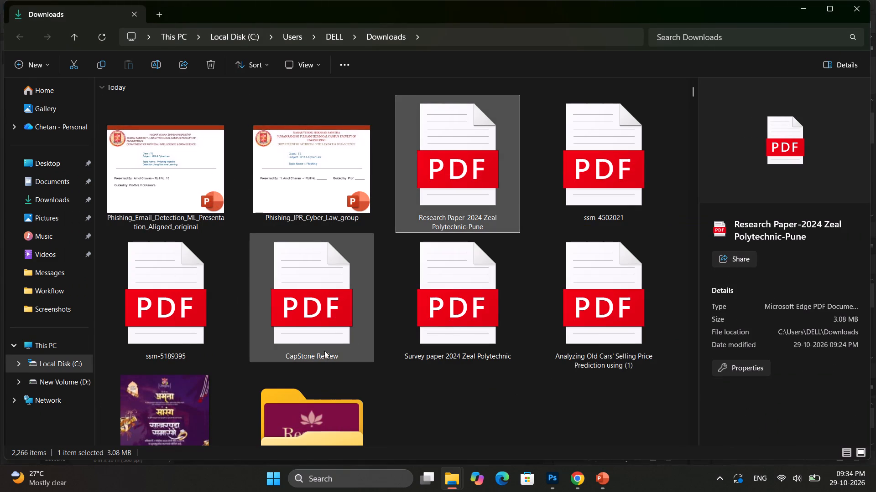
pyautogui.click(313, 305)
pyautogui.click(166, 339)
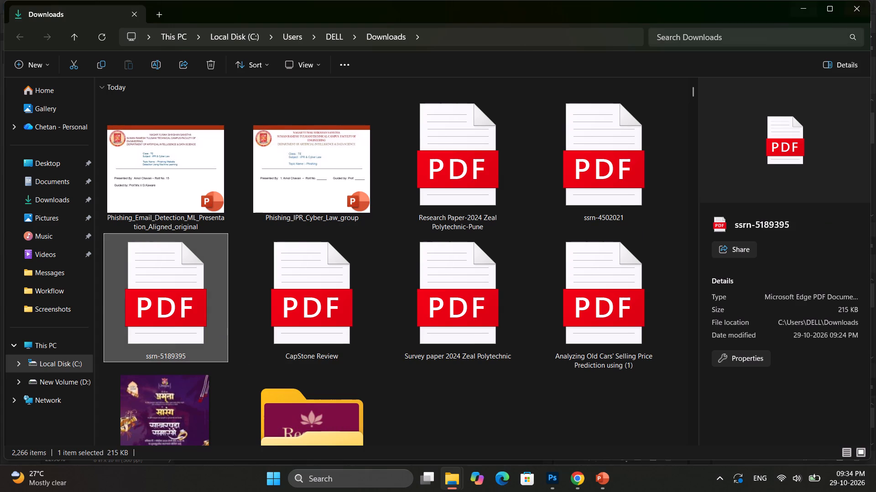
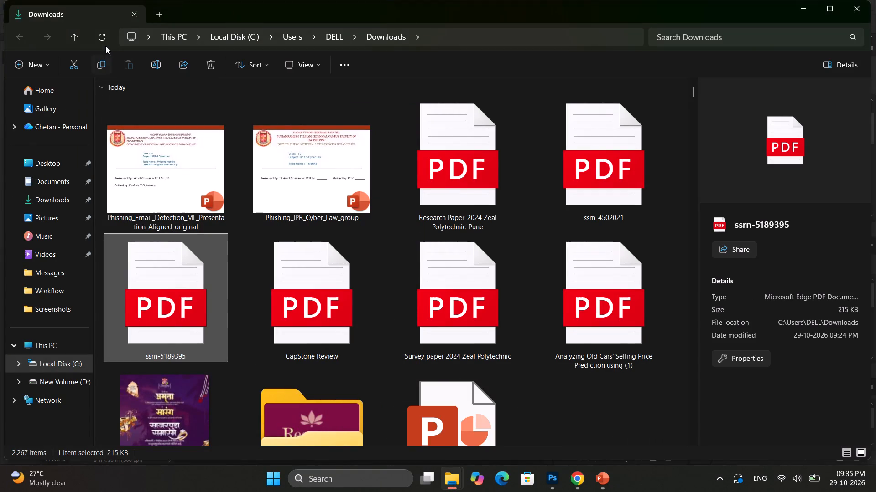
# Refresh the Downloads folder, open the new Literature_Survey presentation and look over its Literature Survey table slide.
pyautogui.click(104, 37)
pyautogui.doubleClick(148, 174)
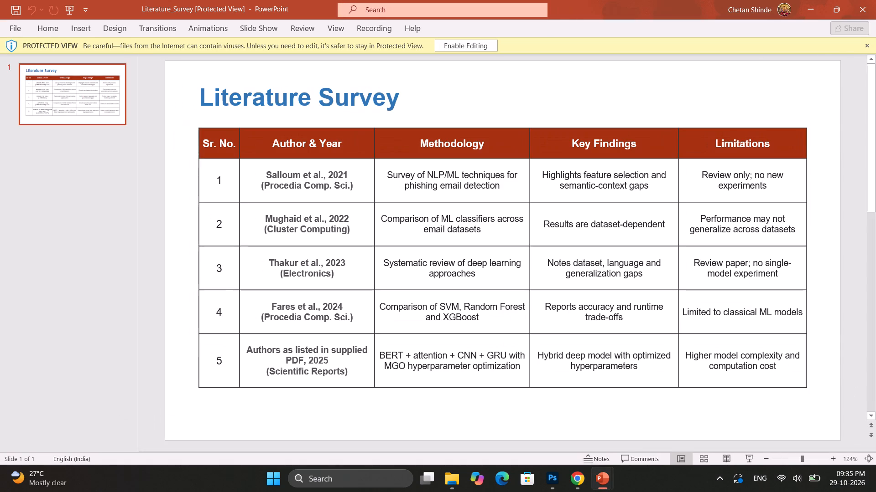
pyautogui.scroll(-10, 485, 295)
pyautogui.scroll(15, 534, 307)
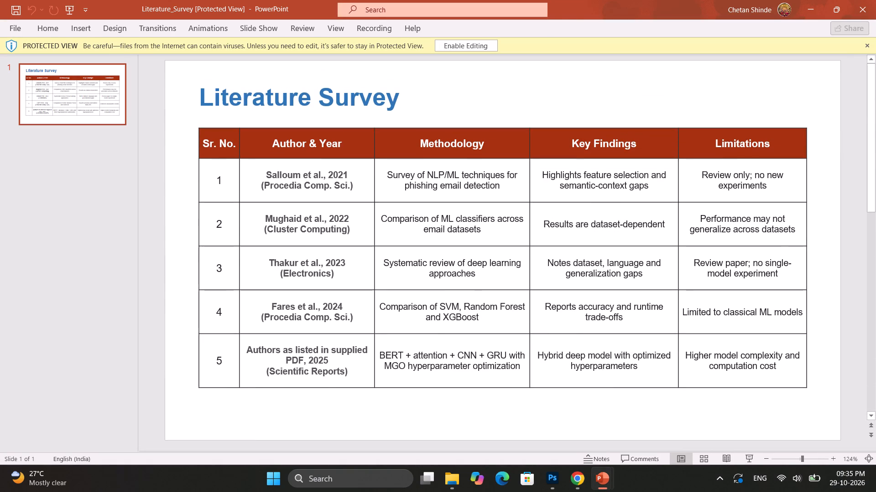
pyautogui.scroll(8, 566, 335)
pyautogui.click(814, 0)
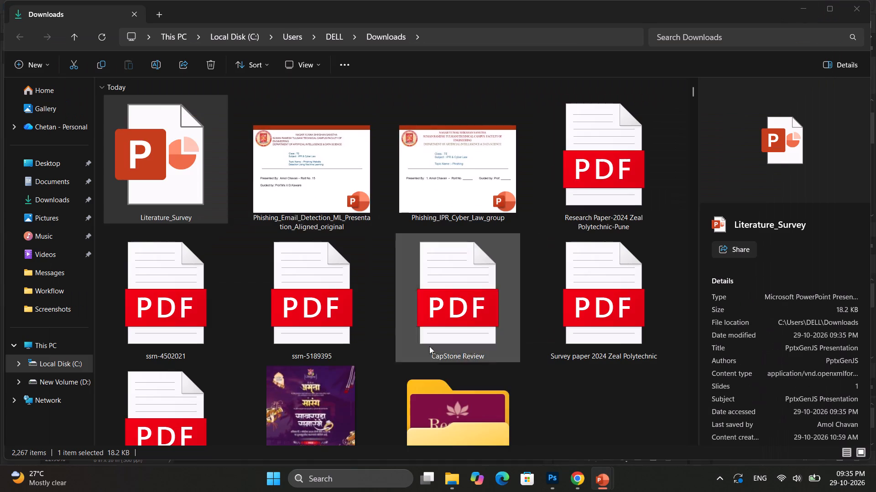
# Return to the Literature_Survey presentation and enable editing to take it out of Protected View.
pyautogui.click(605, 477)
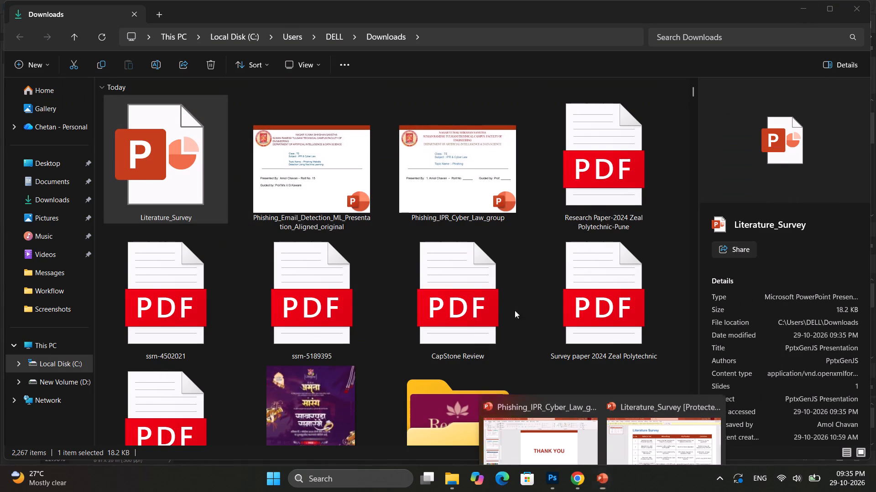
pyautogui.click(653, 425)
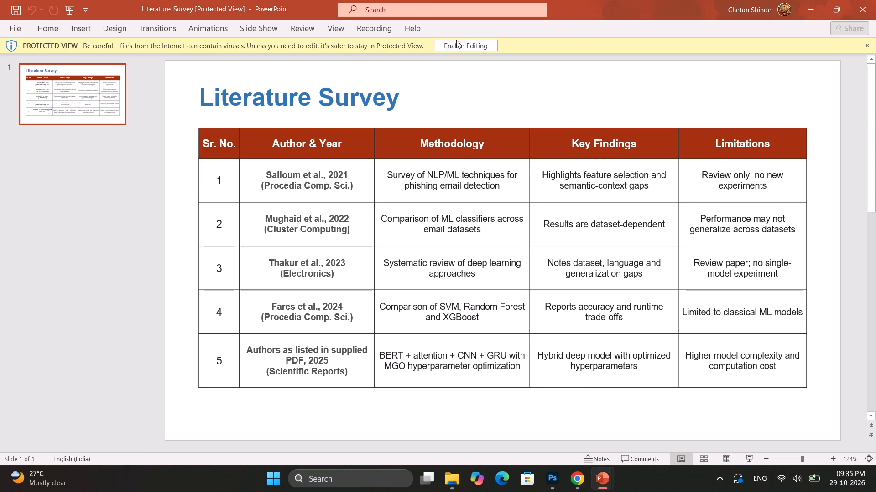
pyautogui.click(461, 48)
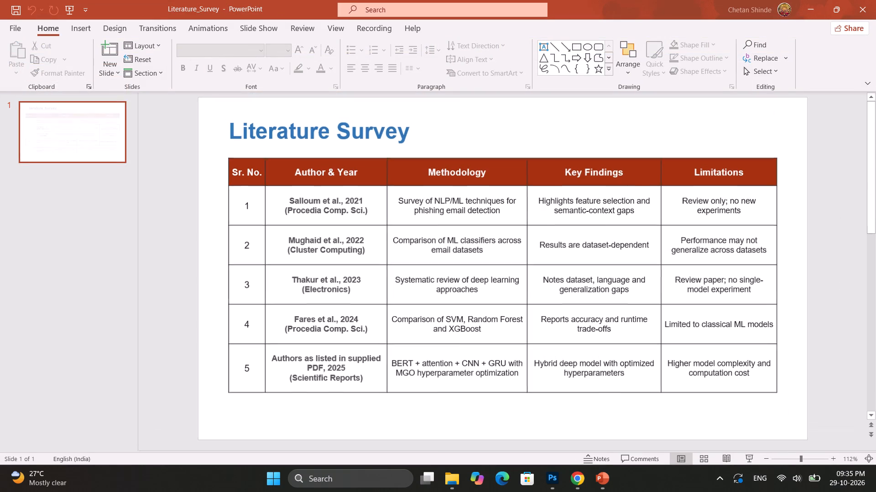
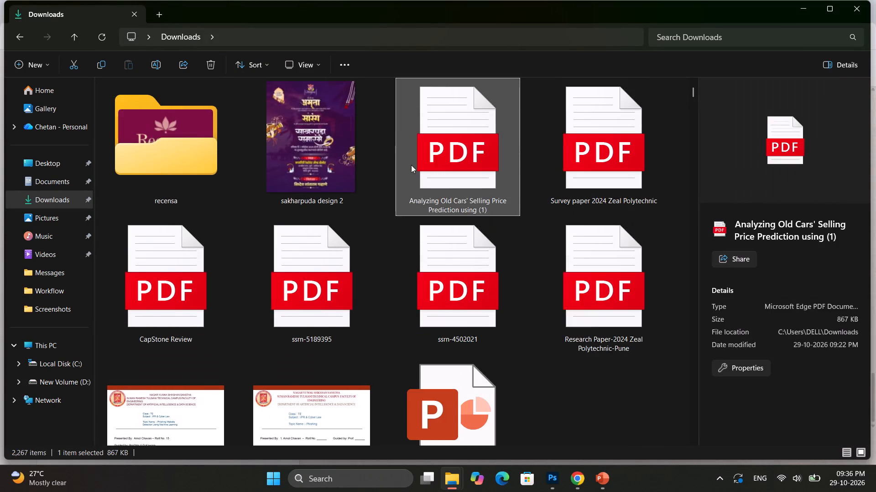
# Look through the opening slides of the Analyzing Old Cars' Selling Price Prediction PDF, up to the Literature Review page.
pyautogui.scroll(-1, 365, 241)
pyautogui.scroll(3, 369, 247)
pyautogui.scroll(-4, 370, 248)
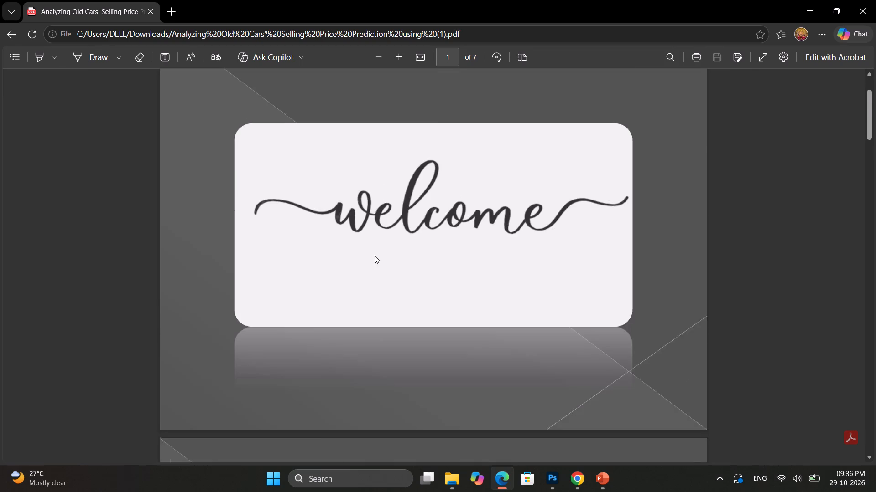
pyautogui.scroll(-2, 378, 256)
pyautogui.moveTo(225, 237); pyautogui.dragTo(246, 237)
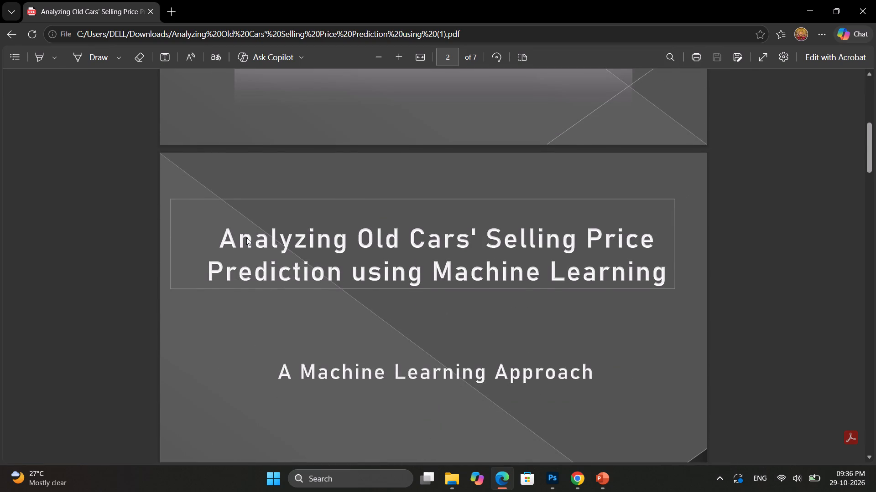
pyautogui.moveTo(246, 237); pyautogui.dragTo(286, 239)
pyautogui.click(270, 243)
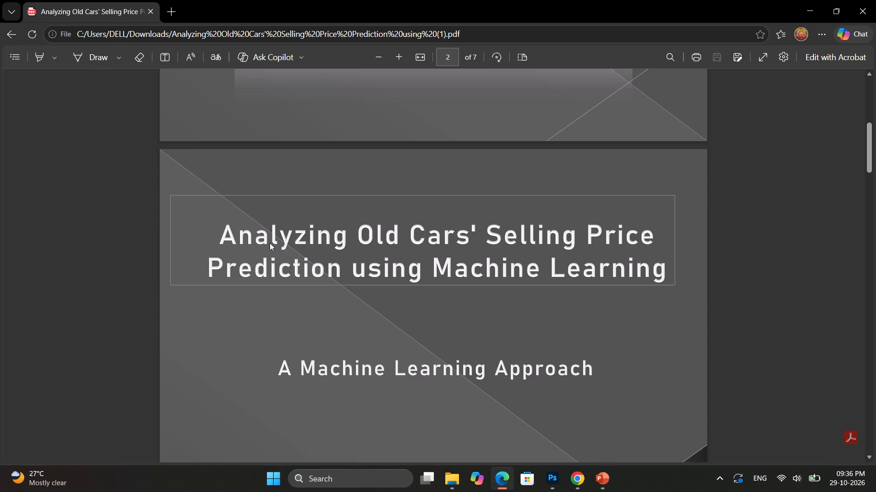
pyautogui.scroll(-1, 269, 244)
pyautogui.scroll(1, 54, 466)
pyautogui.scroll(-4, 554, 201)
pyautogui.scroll(-4, 503, 214)
pyautogui.scroll(-7, 394, 201)
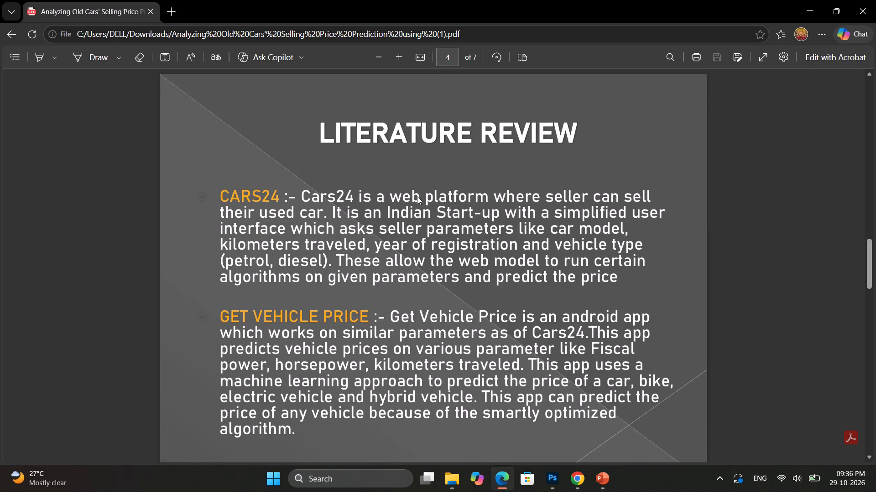
# Examine the CARS24 and Get Vehicle Price entries and the Tool's page of the PDF, and return to the Downloads folder.
pyautogui.moveTo(367, 129); pyautogui.dragTo(436, 133)
pyautogui.click(430, 131)
pyautogui.moveTo(213, 205); pyautogui.dragTo(371, 197)
pyautogui.click(317, 224)
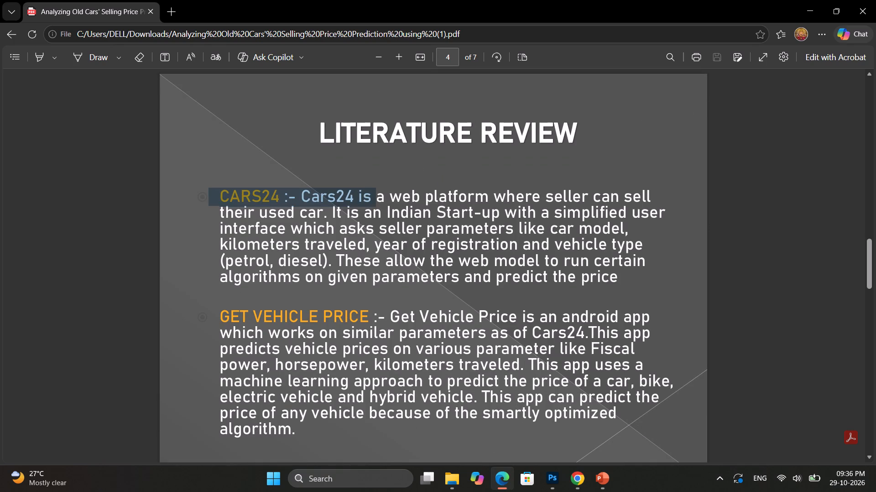
pyautogui.moveTo(232, 317); pyautogui.dragTo(311, 299)
pyautogui.scroll(-6, 293, 310)
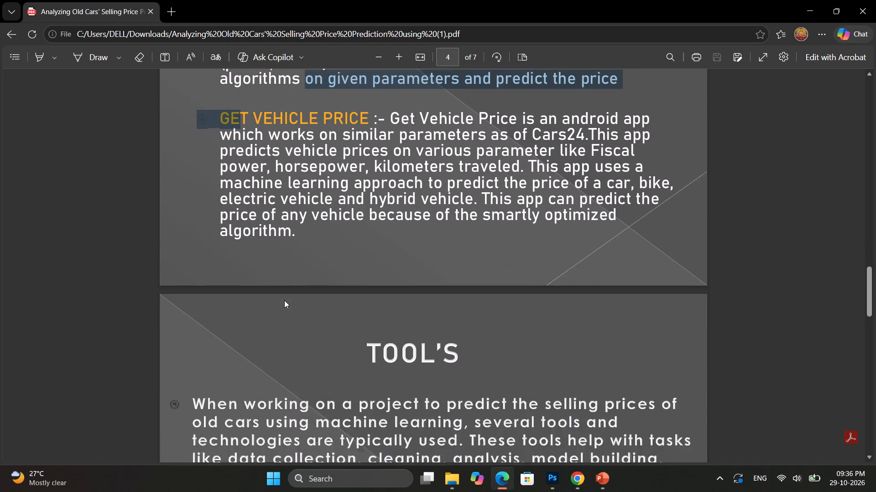
pyautogui.scroll(-3, 335, 265)
pyautogui.scroll(1, 343, 260)
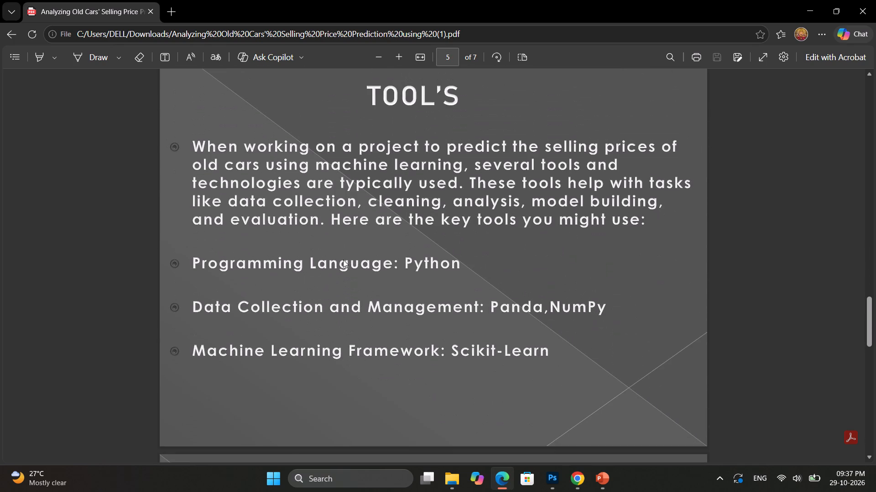
pyautogui.scroll(8, 577, 176)
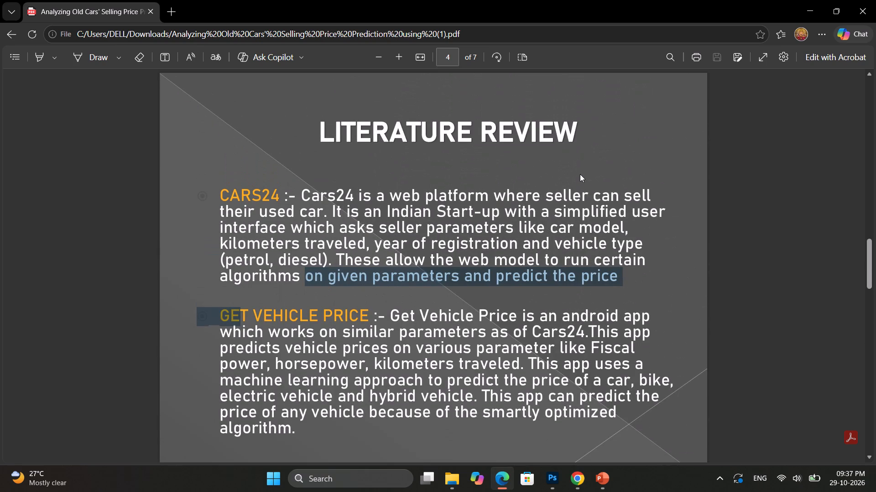
pyautogui.click(807, 12)
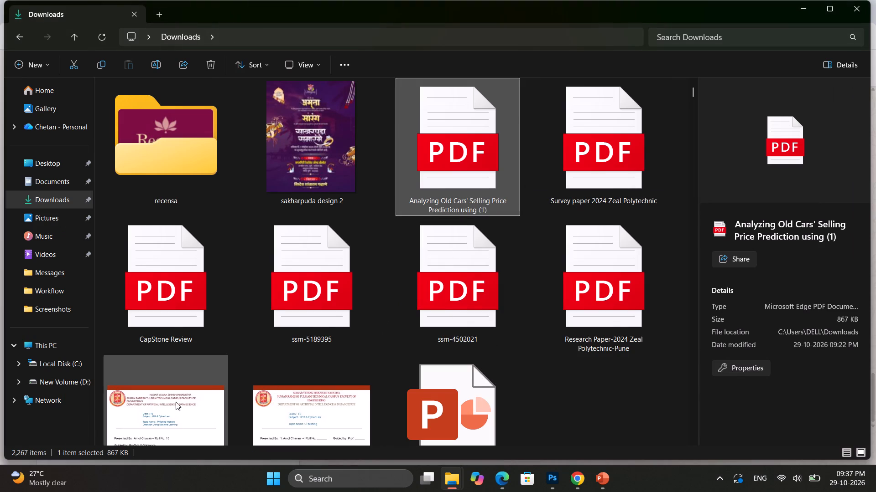
# Look over today's PDFs and presentations in the Downloads folder.
pyautogui.scroll(6, 233, 257)
pyautogui.scroll(-1, 262, 282)
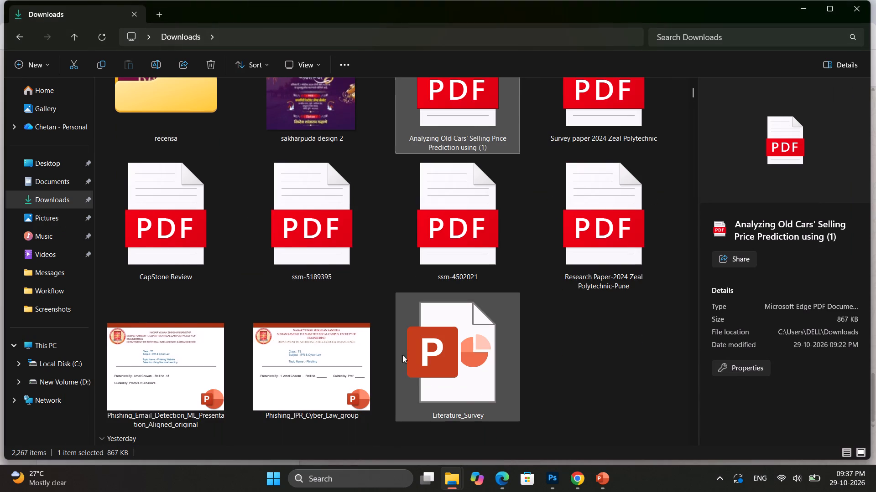
pyautogui.scroll(9, 503, 303)
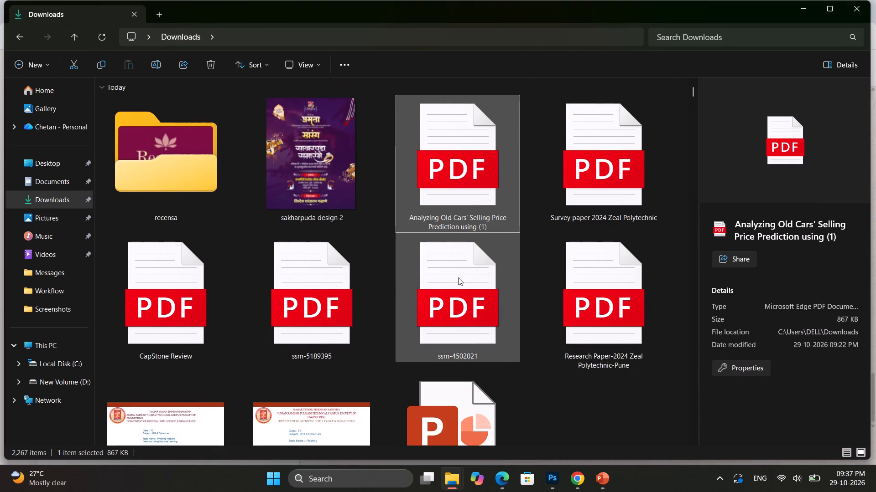
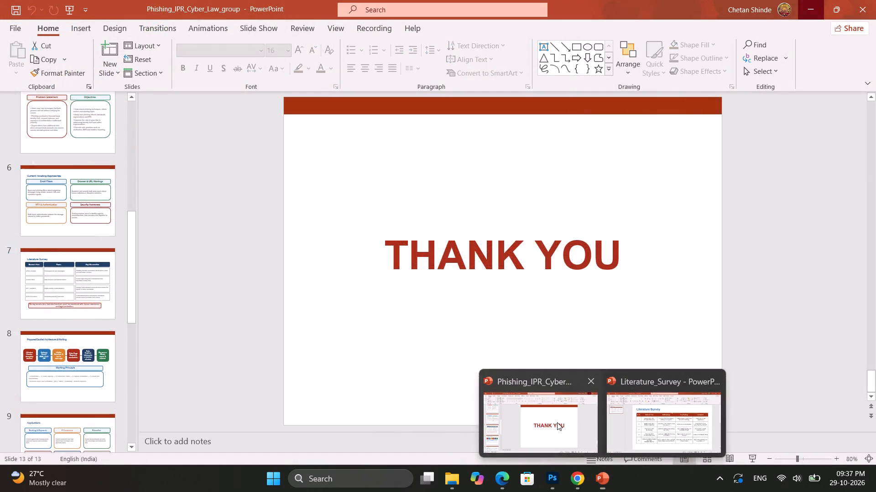
# Select the topic name "Phishing" on the title slide of the Phishing_IPR_Cyber_Law_group presentation.
pyautogui.scroll(20, 429, 311)
pyautogui.scroll(3, 429, 311)
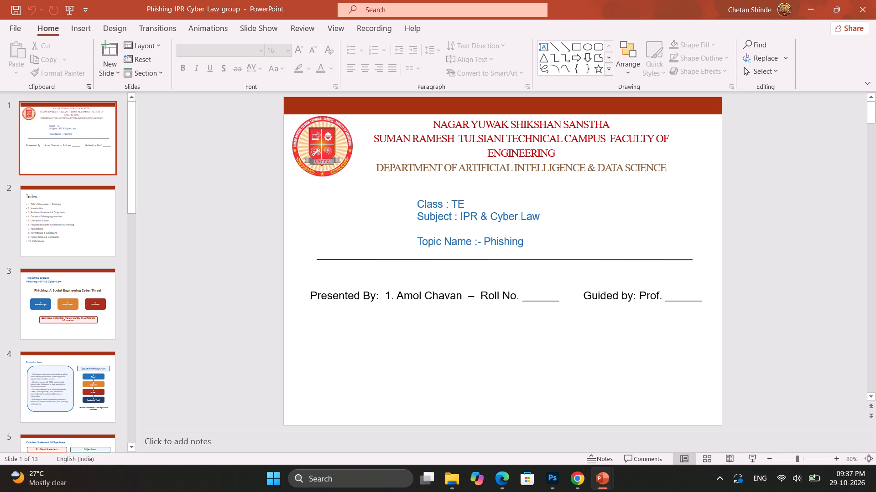
pyautogui.moveTo(486, 241); pyautogui.dragTo(521, 237)
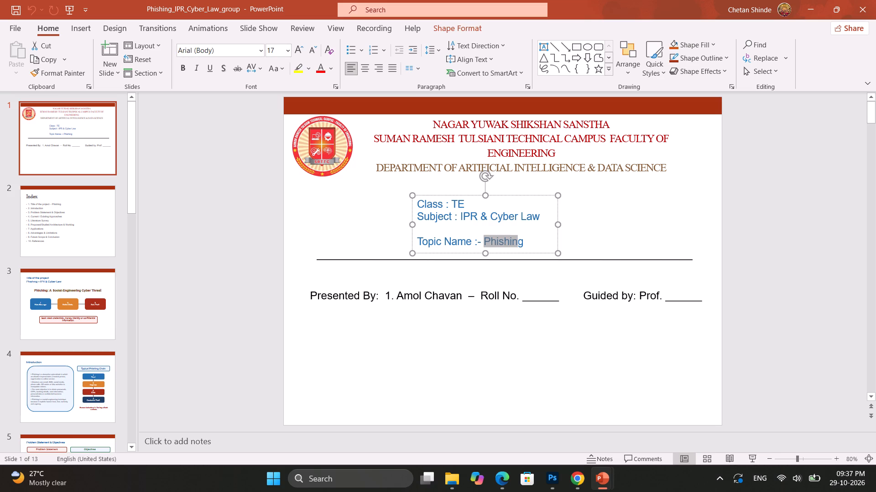
pyautogui.moveTo(521, 237); pyautogui.dragTo(528, 239)
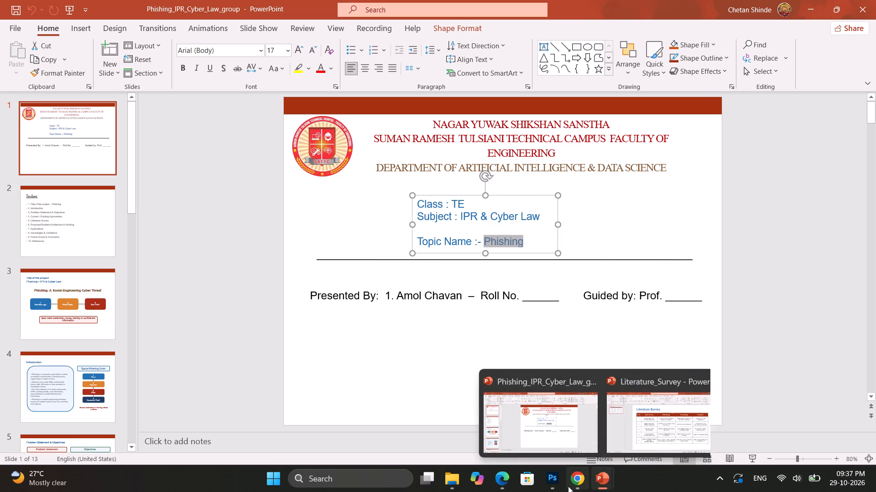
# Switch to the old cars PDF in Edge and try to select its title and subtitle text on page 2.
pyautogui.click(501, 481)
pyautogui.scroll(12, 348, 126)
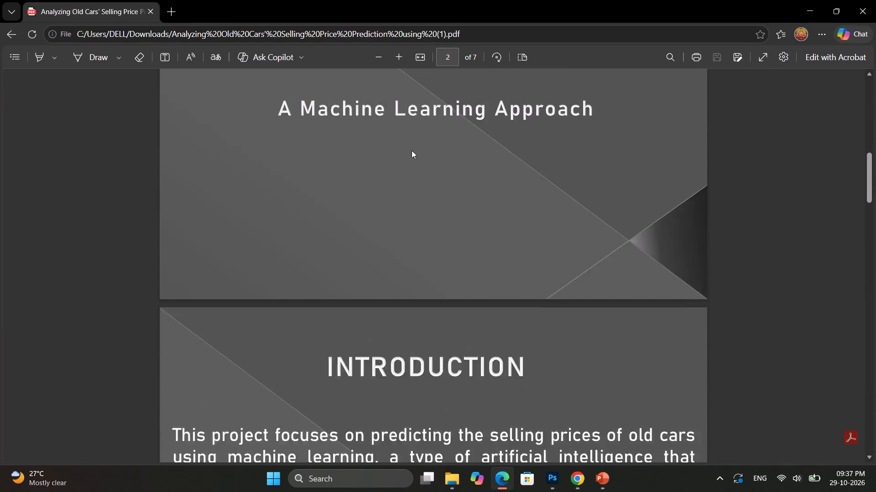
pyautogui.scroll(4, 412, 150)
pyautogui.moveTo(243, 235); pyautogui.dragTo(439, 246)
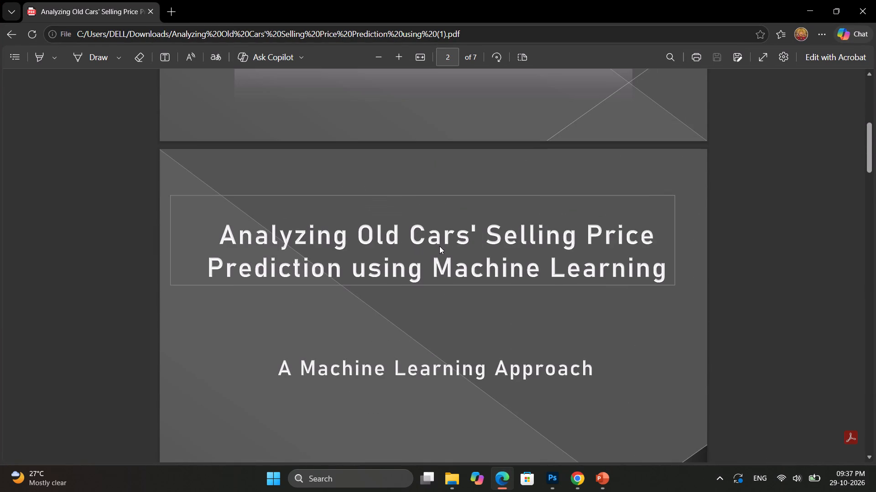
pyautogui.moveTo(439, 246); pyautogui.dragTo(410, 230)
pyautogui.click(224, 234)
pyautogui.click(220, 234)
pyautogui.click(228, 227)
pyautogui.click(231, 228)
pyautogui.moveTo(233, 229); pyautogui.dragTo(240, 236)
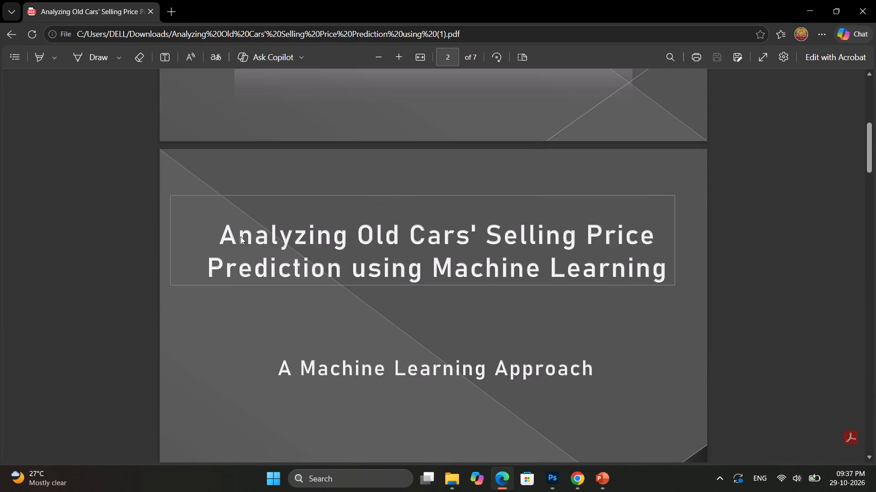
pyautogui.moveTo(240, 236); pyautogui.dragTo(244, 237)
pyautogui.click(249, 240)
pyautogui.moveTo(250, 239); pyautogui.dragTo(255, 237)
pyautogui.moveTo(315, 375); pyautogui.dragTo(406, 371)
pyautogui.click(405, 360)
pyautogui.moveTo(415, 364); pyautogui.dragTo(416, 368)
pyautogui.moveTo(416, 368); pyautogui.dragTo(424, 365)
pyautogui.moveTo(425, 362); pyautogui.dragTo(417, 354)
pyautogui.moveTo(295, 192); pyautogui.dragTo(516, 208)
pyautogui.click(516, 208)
# Copy the file name of the "Analyzing Old Cars' Selling Price Prediction using (1)" PDF in the Downloads folder.
pyautogui.click(455, 490)
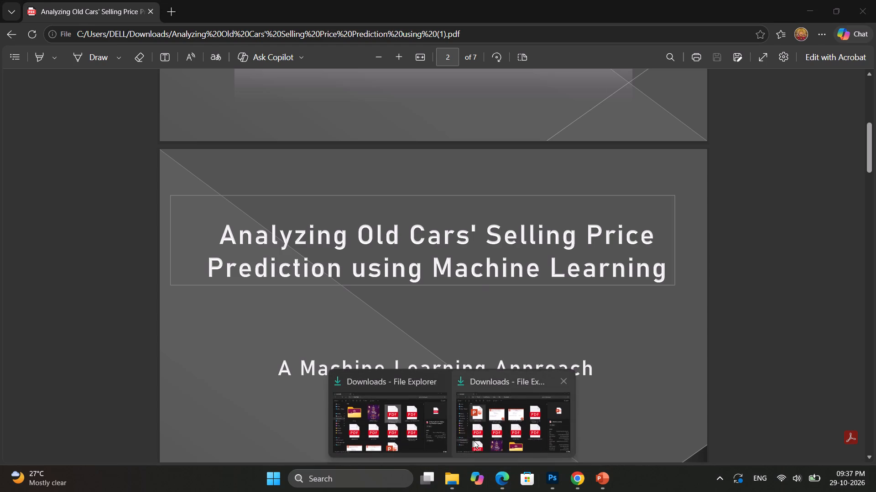
pyautogui.click(496, 429)
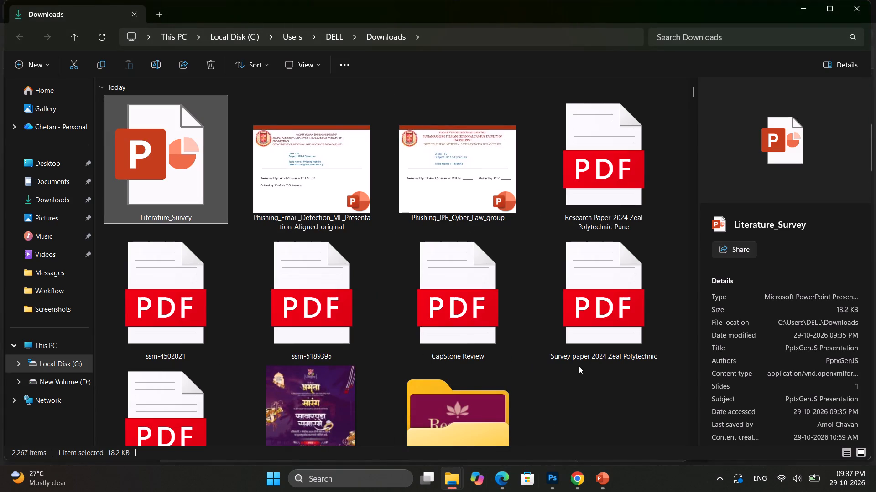
pyautogui.scroll(-1, 563, 357)
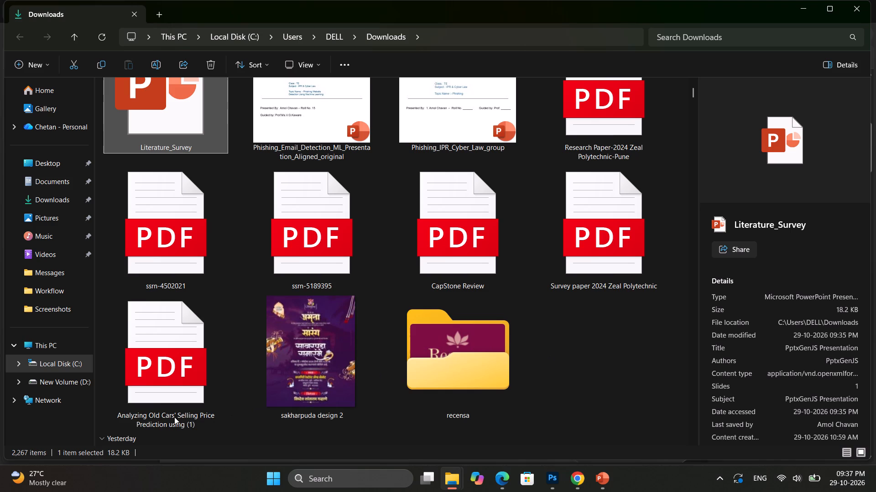
pyautogui.click(149, 418)
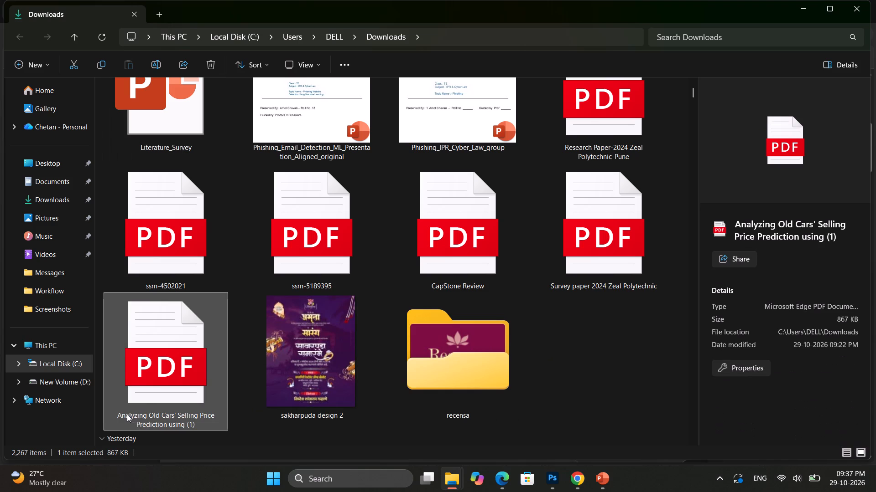
pyautogui.click(126, 414)
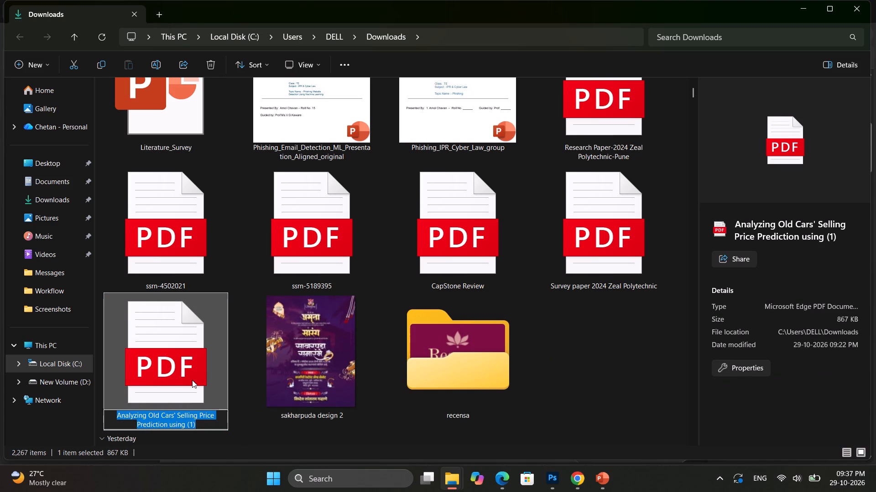
pyautogui.hotkey('ctrl', 'c')
# Return to the Phishing_IPR_Cyber_Law_group presentation and replace the selected topic name with "Analyzing Old Cars' Selling Price Prediction using (1)".
pyautogui.click(607, 484)
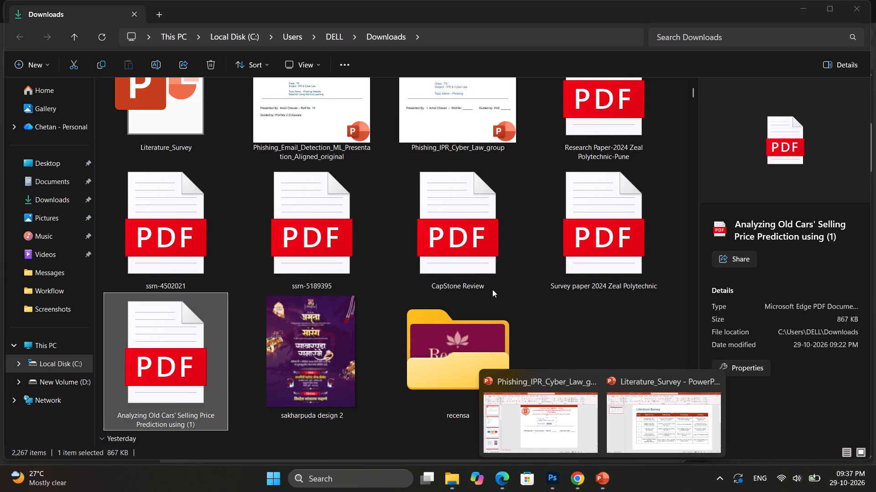
pyautogui.click(690, 422)
pyautogui.click(603, 485)
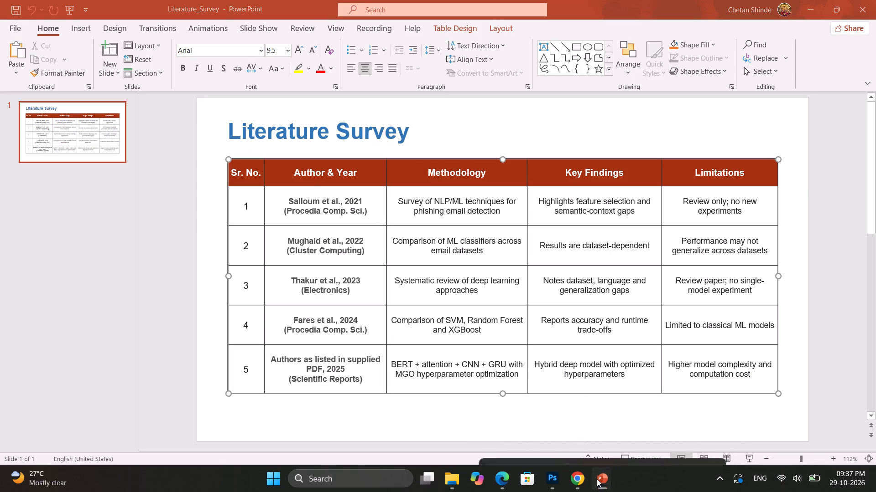
pyautogui.click(519, 445)
pyautogui.hotkey('ctrl', 'v')
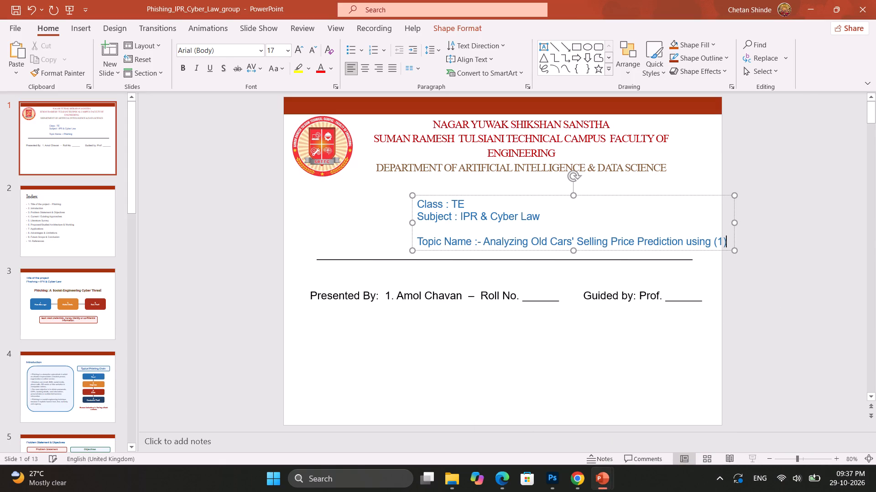
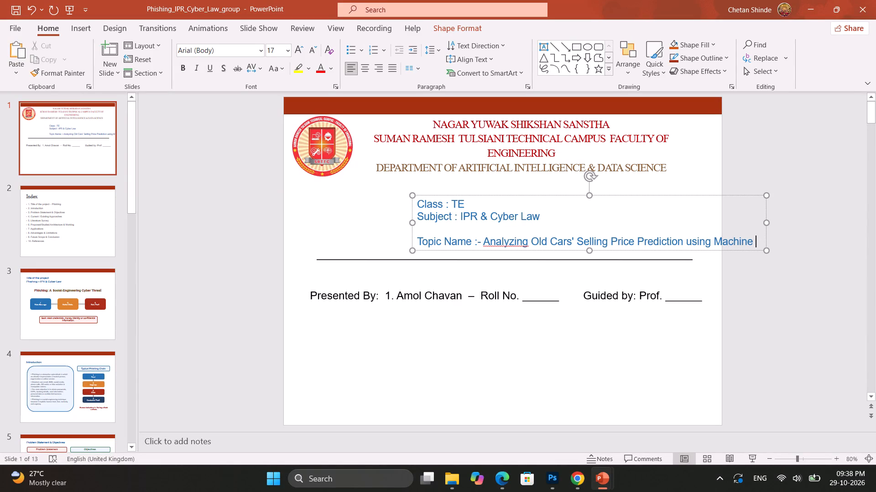
# Complete the topic name on the title slide by adding "Learning" after "Machine".
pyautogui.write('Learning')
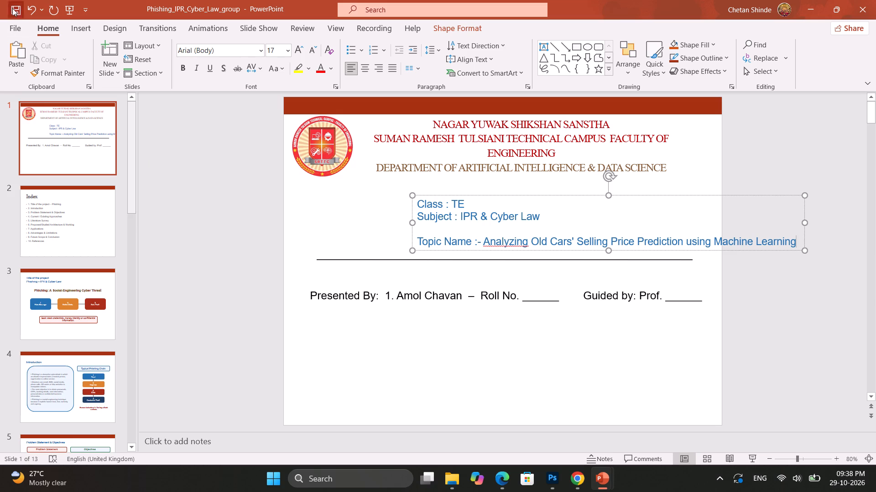
# Move the class, subject and topic name text box left so it fits on the slide, aligned with the "Presented By" text.
pyautogui.click(607, 196)
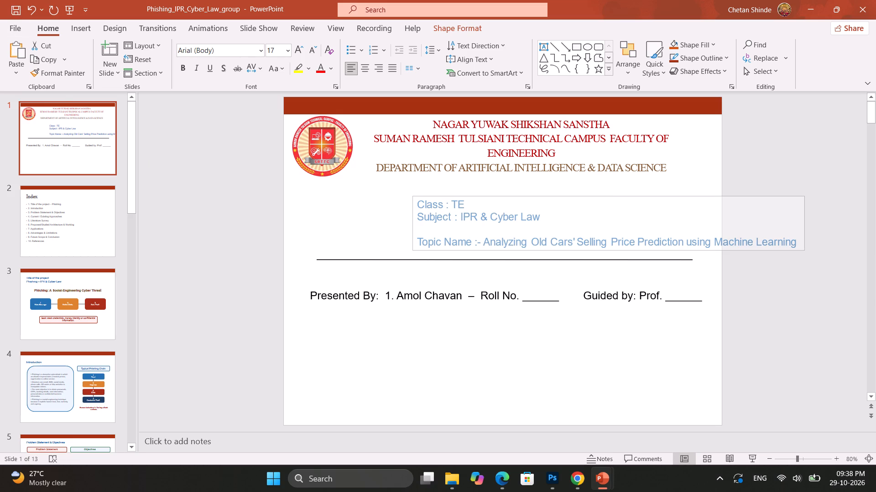
pyautogui.moveTo(450, 250); pyautogui.dragTo(352, 253)
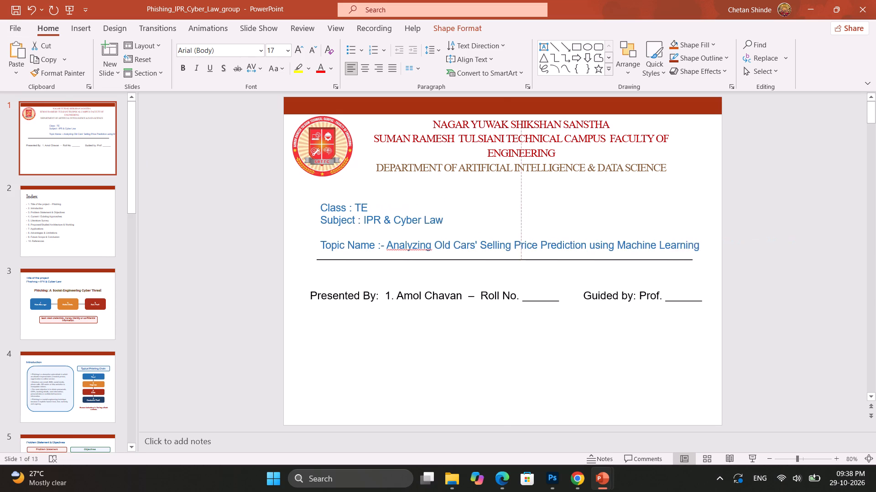
pyautogui.moveTo(352, 253); pyautogui.dragTo(341, 251)
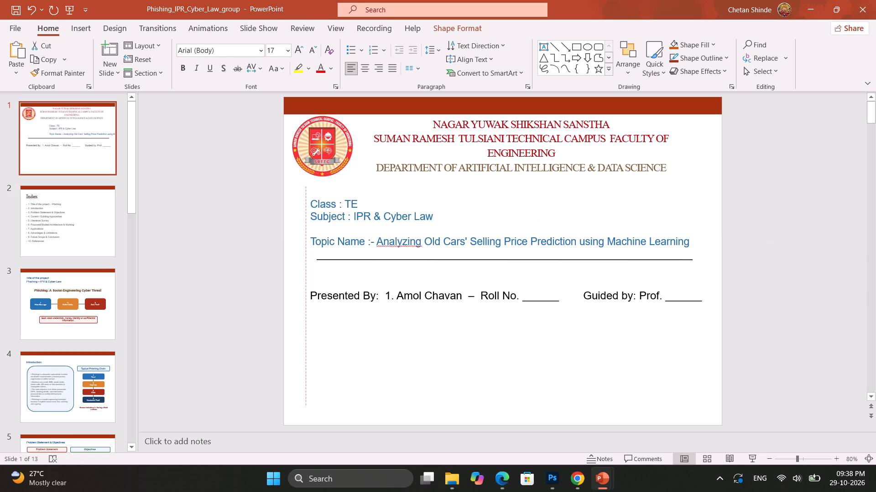
pyautogui.moveTo(341, 251); pyautogui.dragTo(340, 251)
pyautogui.click(212, 297)
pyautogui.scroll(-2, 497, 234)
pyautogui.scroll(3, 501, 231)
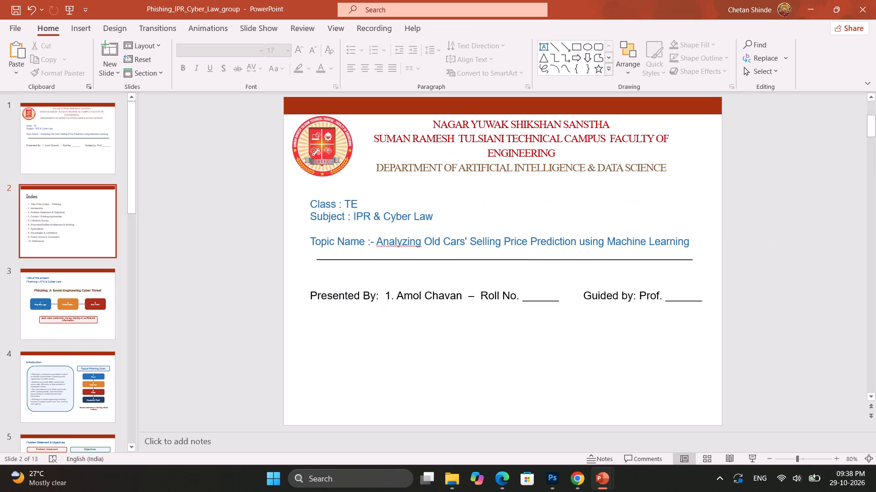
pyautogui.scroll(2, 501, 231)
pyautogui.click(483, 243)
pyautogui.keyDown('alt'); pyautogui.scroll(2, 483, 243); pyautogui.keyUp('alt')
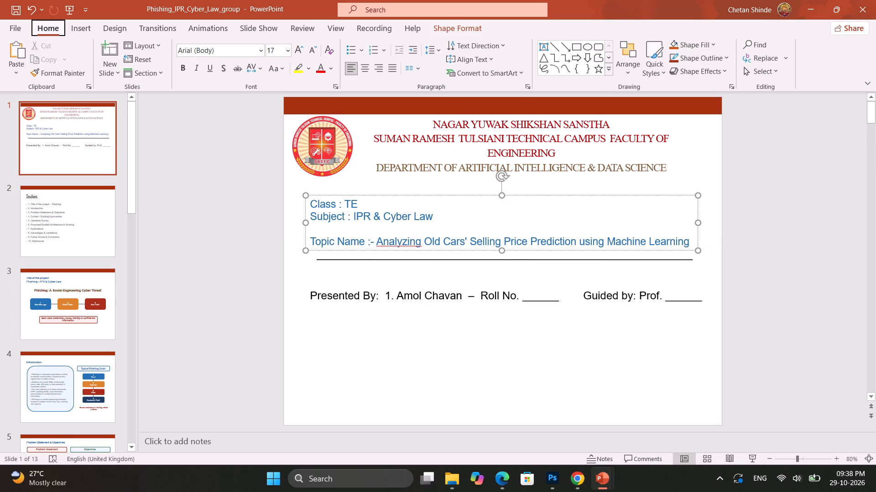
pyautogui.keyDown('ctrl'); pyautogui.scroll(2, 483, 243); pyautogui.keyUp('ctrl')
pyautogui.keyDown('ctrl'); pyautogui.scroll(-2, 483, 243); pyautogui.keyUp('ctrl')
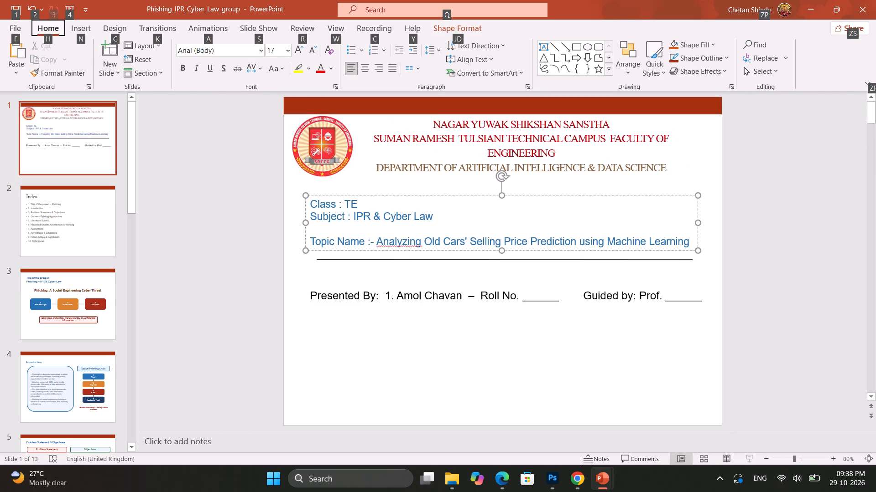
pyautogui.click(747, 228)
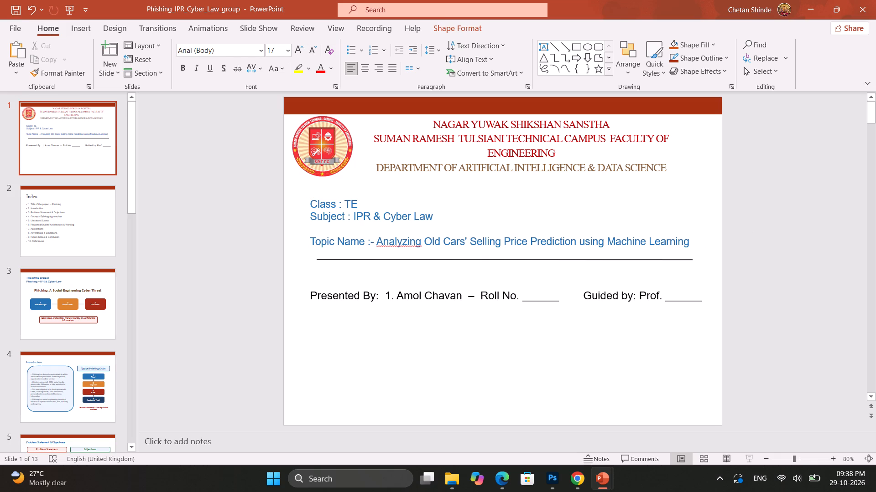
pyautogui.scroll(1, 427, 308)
# Replace the presenter's name after "Presented By: 1." on the title slide with the new presenter's name, including the middle initial.
pyautogui.click(403, 295)
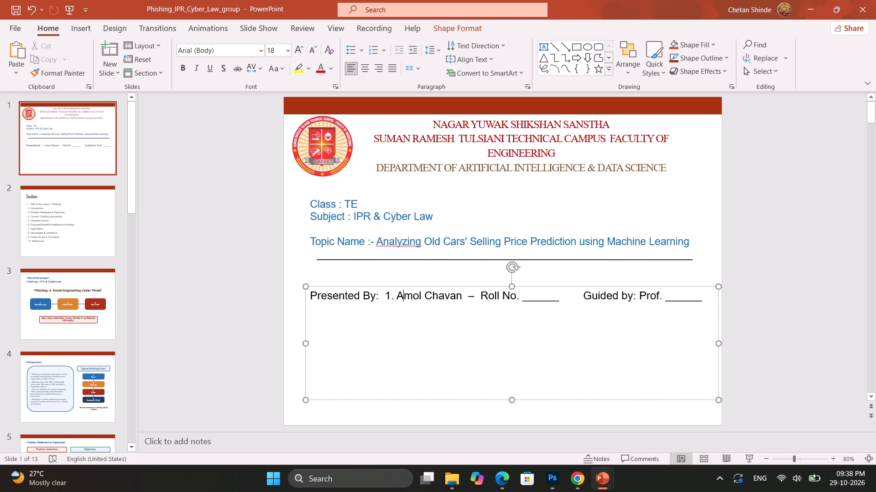
pyautogui.moveTo(397, 297); pyautogui.dragTo(450, 294)
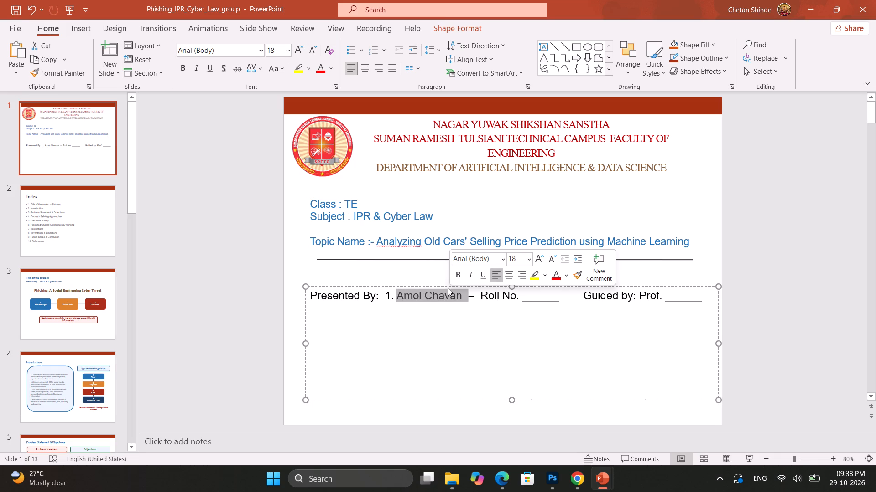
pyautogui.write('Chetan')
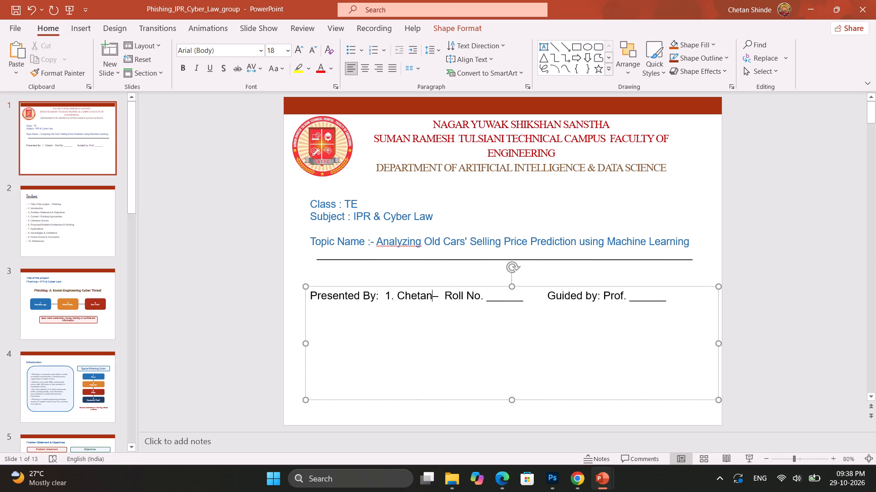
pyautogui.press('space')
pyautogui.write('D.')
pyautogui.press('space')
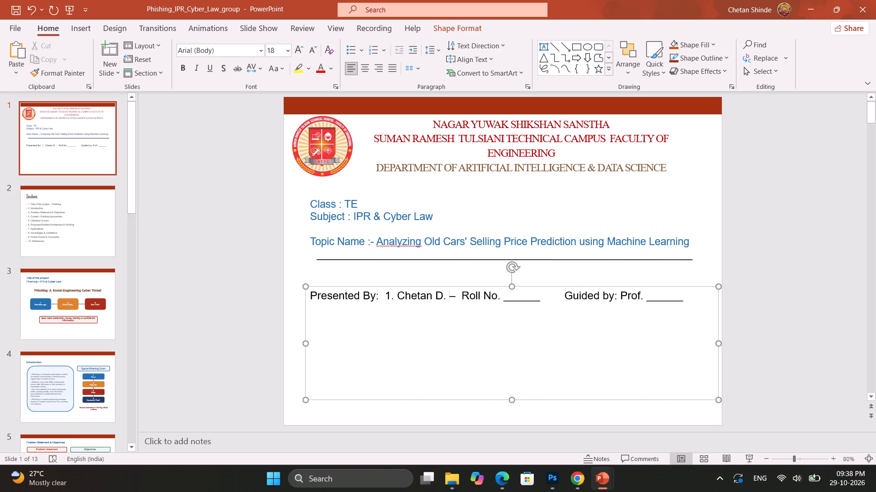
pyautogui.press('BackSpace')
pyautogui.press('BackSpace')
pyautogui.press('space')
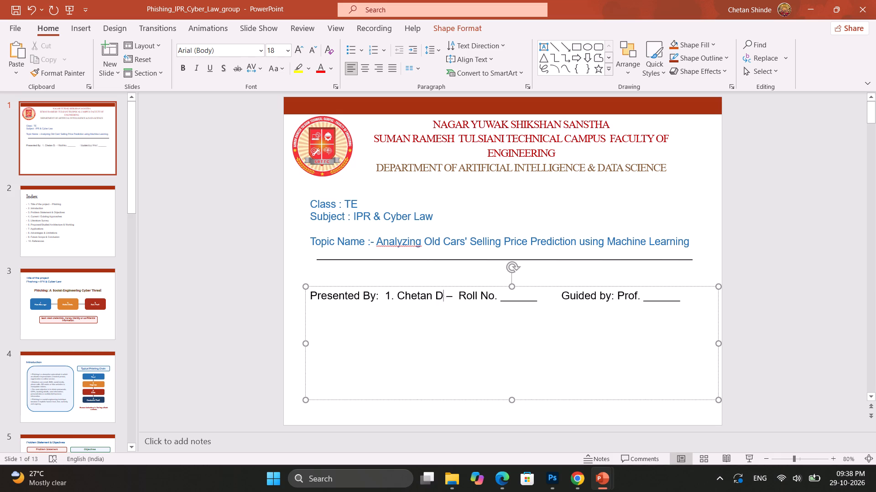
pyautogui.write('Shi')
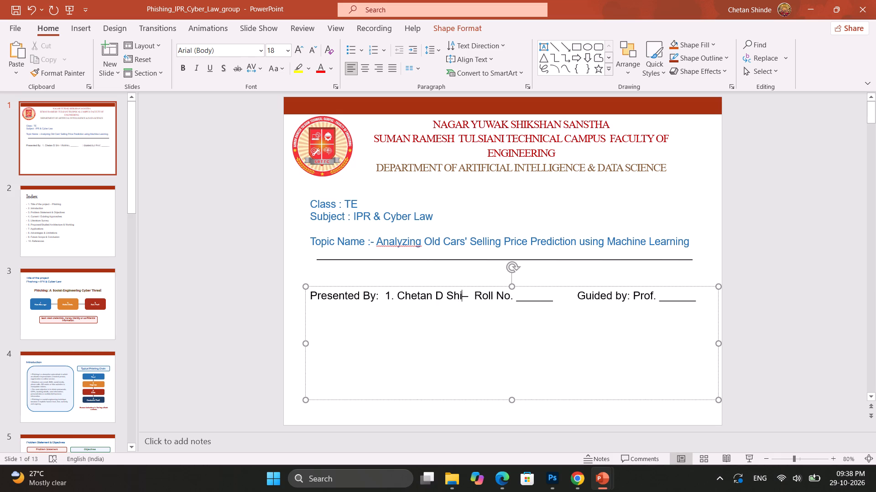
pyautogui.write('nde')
# Break the presenter text into separate lines so "– Roll No." and "Guided by: Prof." each start their own line.
pyautogui.scroll(-1, 448, 288)
pyautogui.scroll(2, 508, 299)
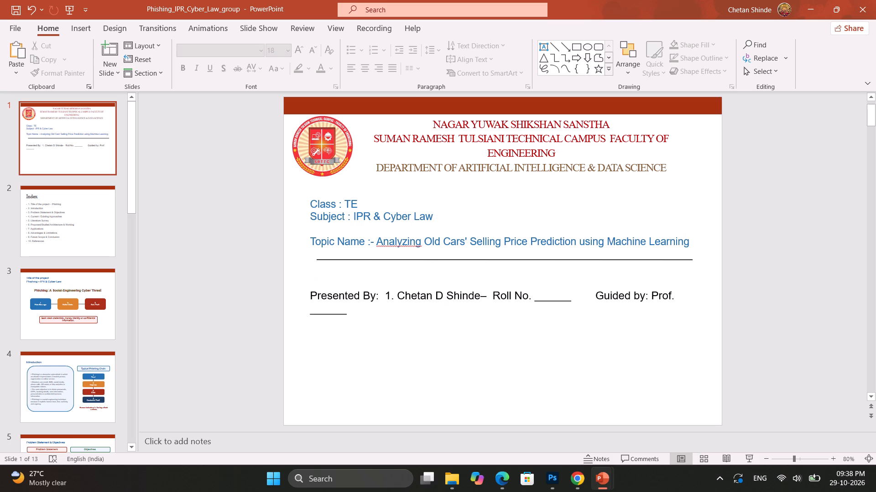
pyautogui.press('Return')
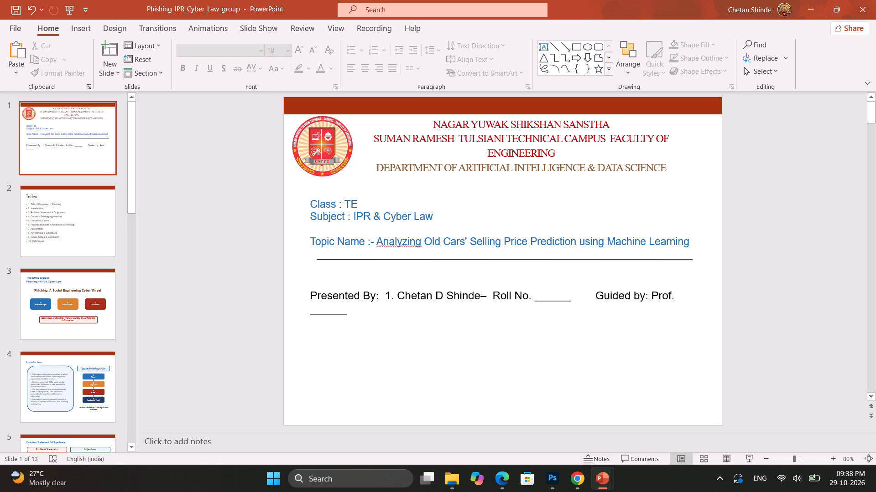
pyautogui.click(482, 297)
pyautogui.press('Return')
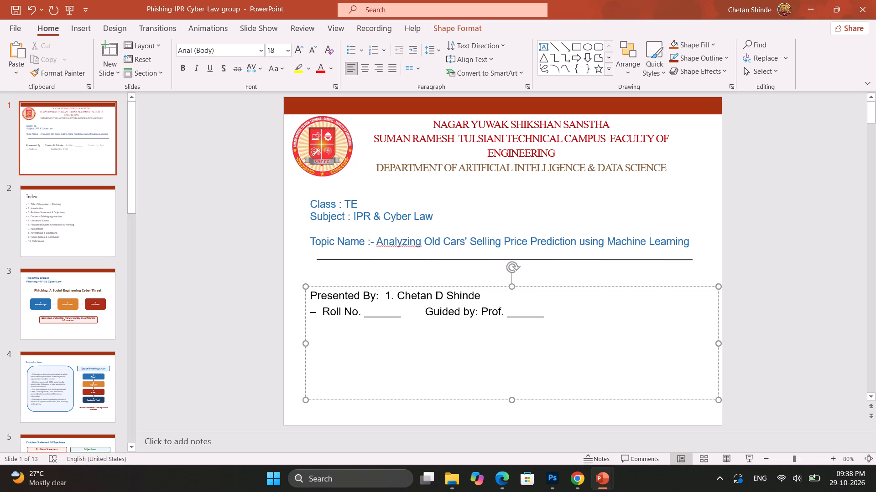
pyautogui.click(426, 313)
pyautogui.press('Return')
# Select the dash in front of "Roll No." on the title slide.
pyautogui.moveTo(323, 313); pyautogui.dragTo(277, 314)
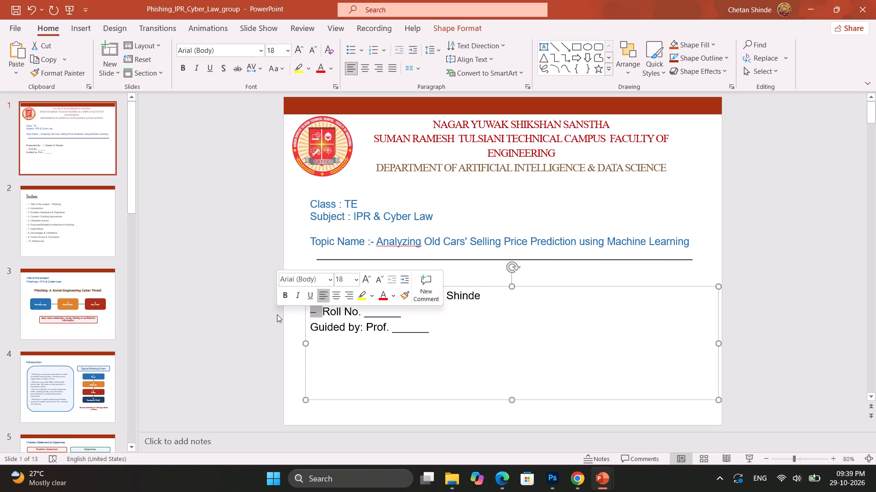
# Delete the selected dash in front of "Roll No." on the title slide.
pyautogui.press('BackSpace')
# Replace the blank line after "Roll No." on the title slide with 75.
pyautogui.moveTo(349, 317); pyautogui.dragTo(373, 320)
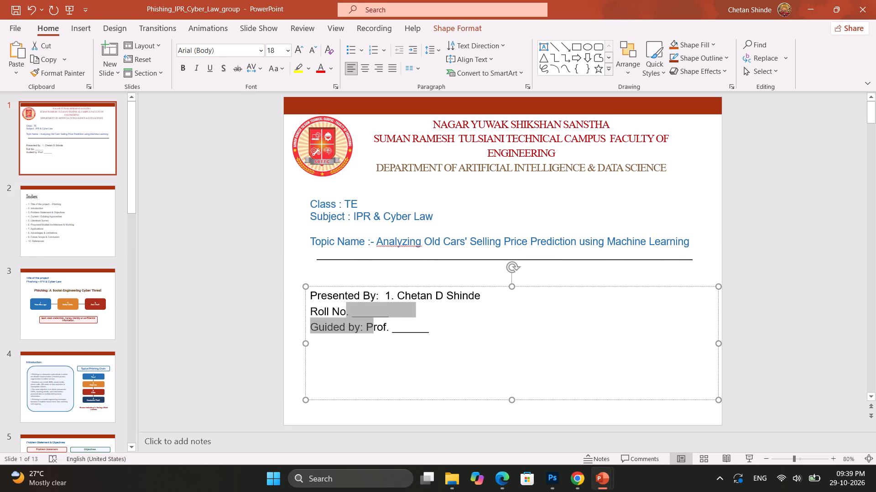
pyautogui.moveTo(373, 320); pyautogui.dragTo(396, 316)
pyautogui.click(379, 316)
pyautogui.moveTo(354, 317); pyautogui.dragTo(401, 310)
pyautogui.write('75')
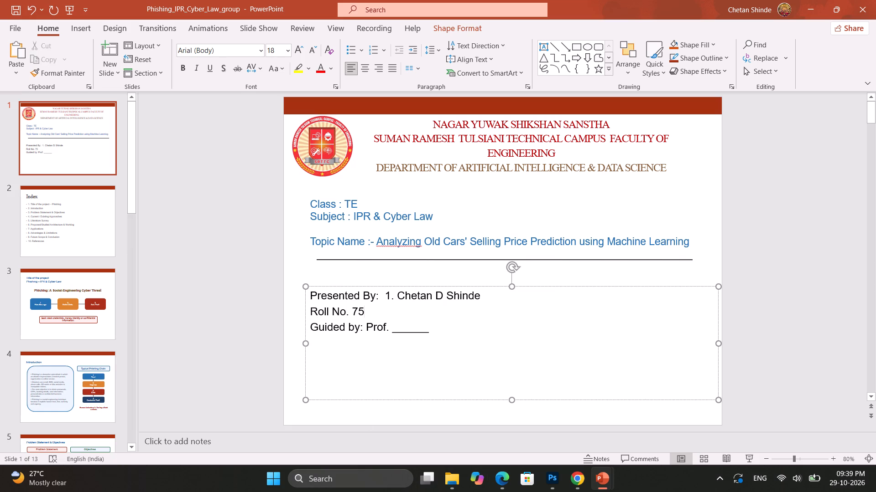
# Remove the "1." numbering before the presenter's name in the "Presented By:" line of the title slide.
pyautogui.moveTo(392, 330); pyautogui.dragTo(442, 338)
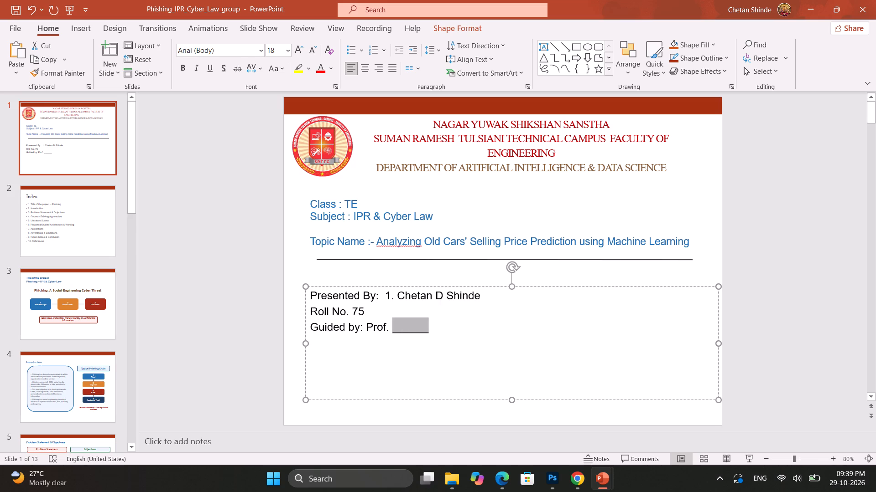
pyautogui.moveTo(393, 296); pyautogui.dragTo(384, 301)
pyautogui.press('BackSpace')
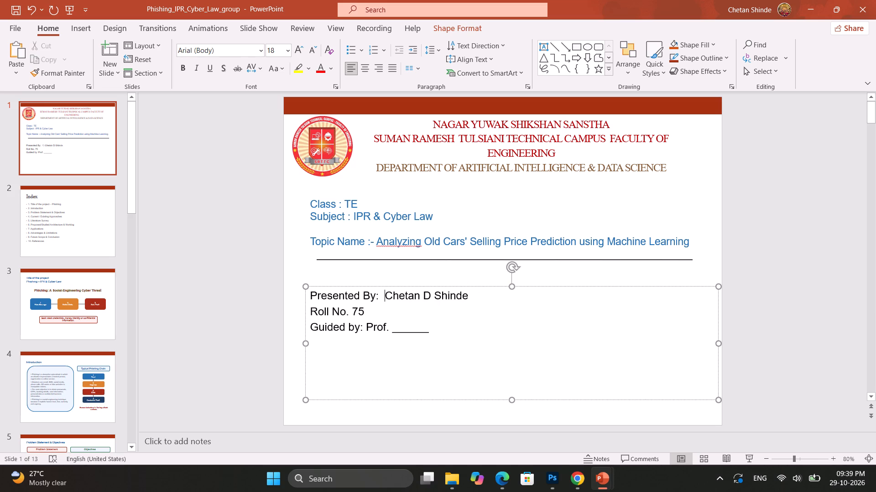
pyautogui.click(770, 175)
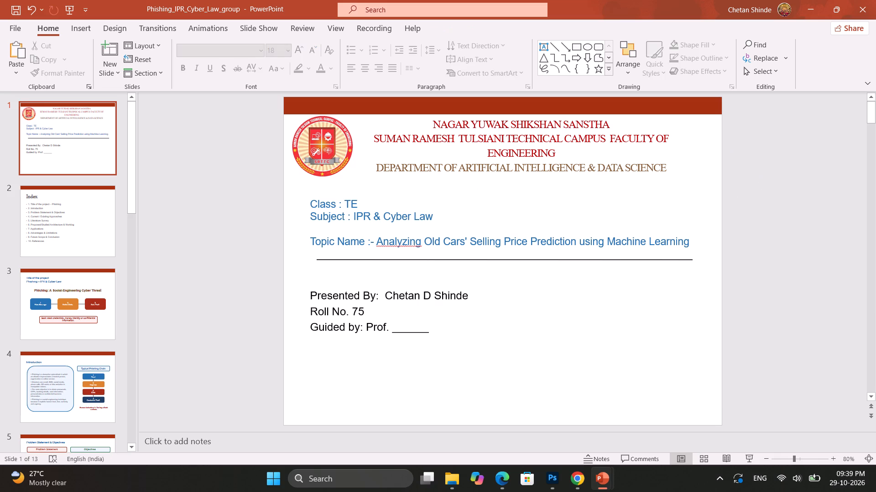
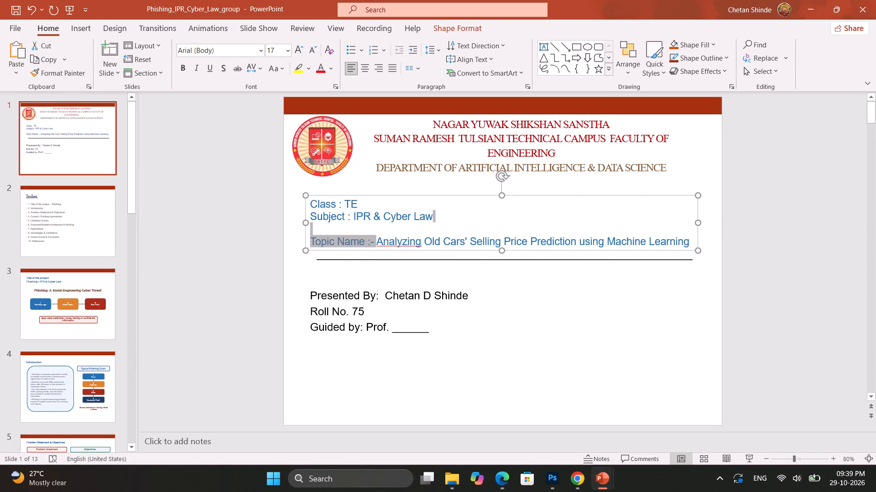
# Replace "Phishing" in the Index slide's first item with "Analyzing Old Cars' Selling Price Prediction using Machine Learning", copied from the title slide.
pyautogui.moveTo(717, 216); pyautogui.dragTo(704, 245)
pyautogui.hotkey('ctrl', 'c')
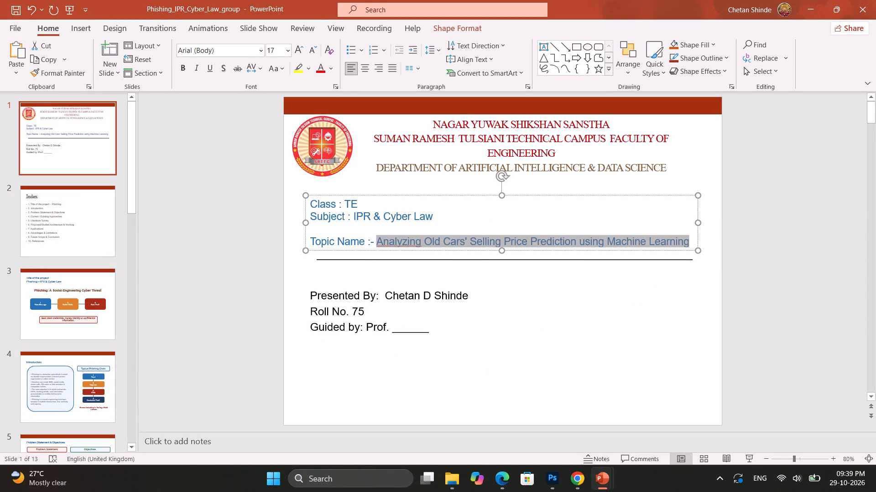
pyautogui.scroll(-1, 536, 397)
pyautogui.moveTo(429, 183); pyautogui.dragTo(469, 176)
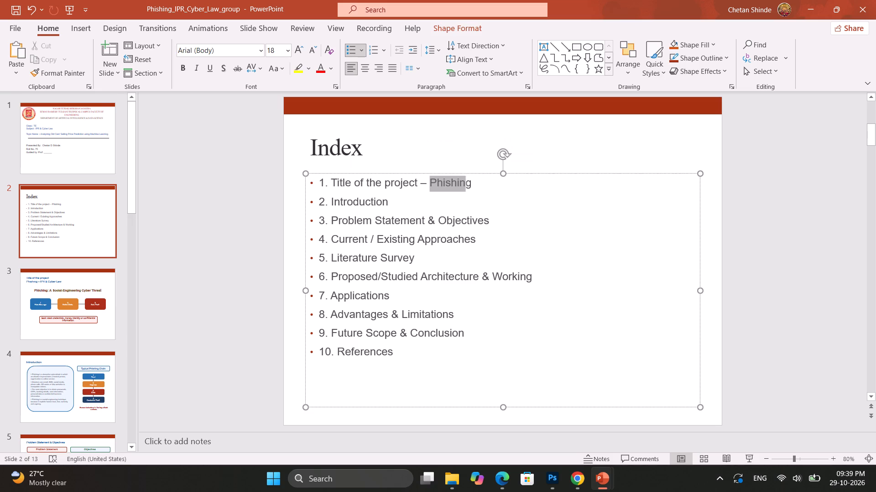
pyautogui.moveTo(469, 176); pyautogui.dragTo(474, 176)
pyautogui.hotkey('ctrl', 'v')
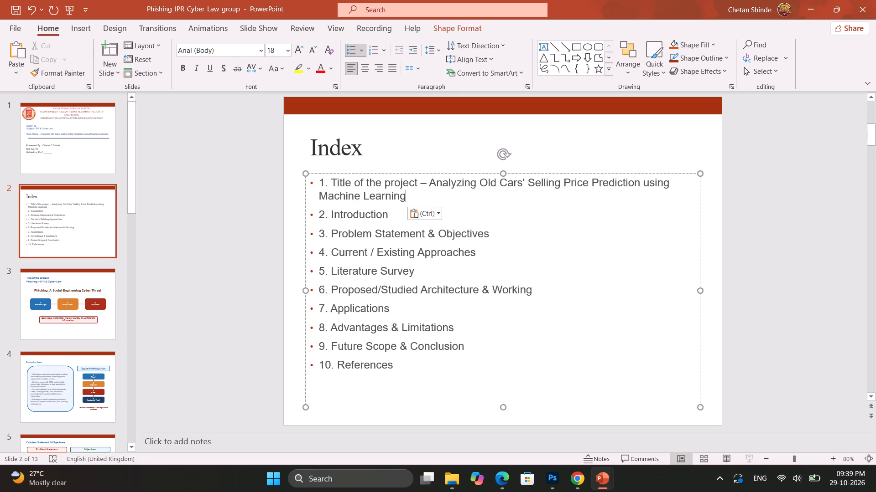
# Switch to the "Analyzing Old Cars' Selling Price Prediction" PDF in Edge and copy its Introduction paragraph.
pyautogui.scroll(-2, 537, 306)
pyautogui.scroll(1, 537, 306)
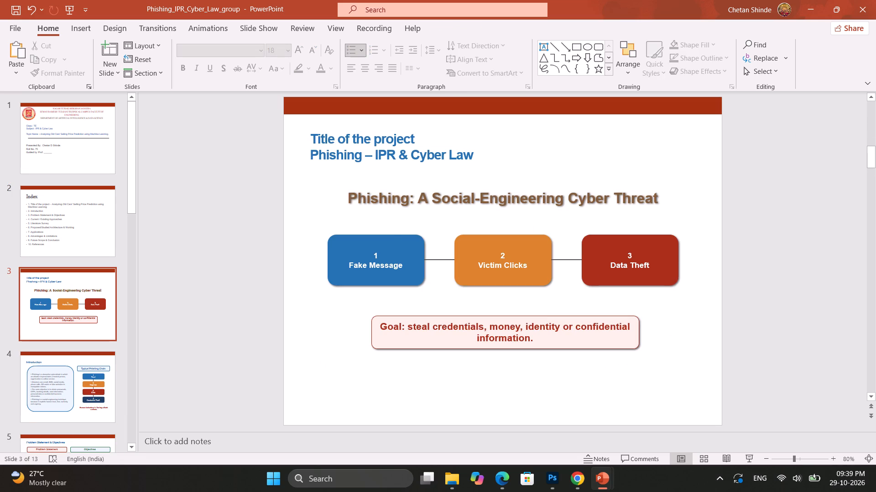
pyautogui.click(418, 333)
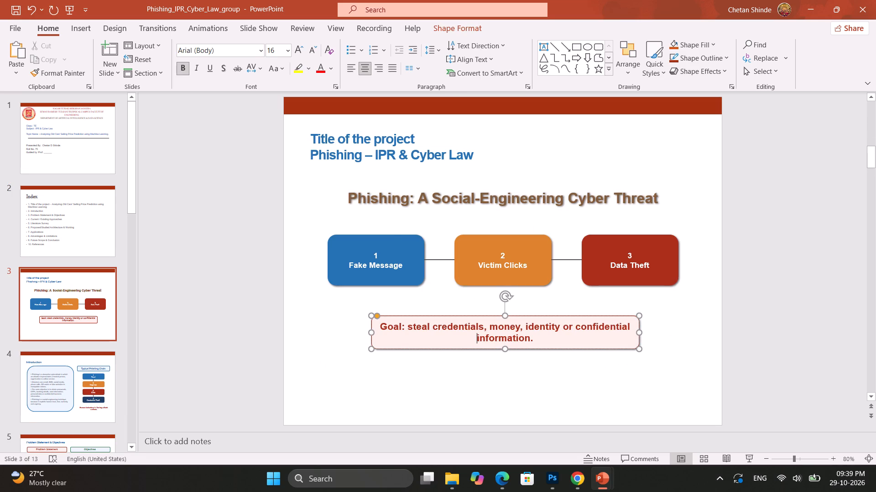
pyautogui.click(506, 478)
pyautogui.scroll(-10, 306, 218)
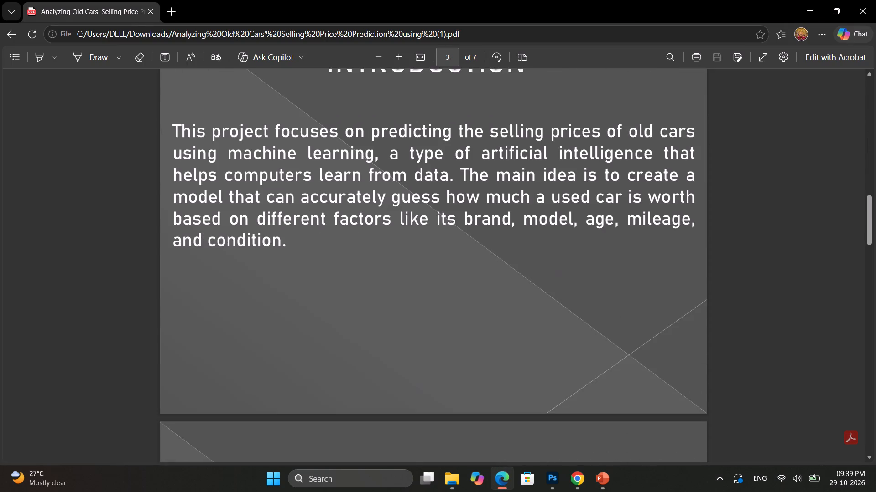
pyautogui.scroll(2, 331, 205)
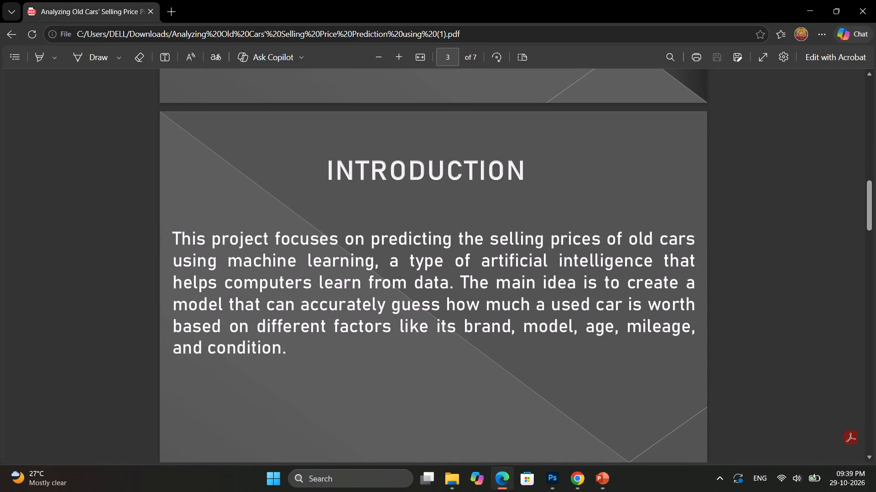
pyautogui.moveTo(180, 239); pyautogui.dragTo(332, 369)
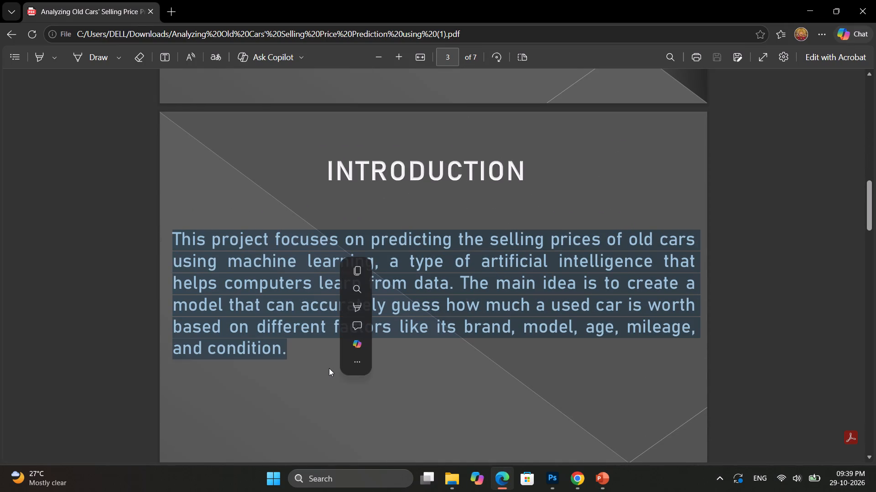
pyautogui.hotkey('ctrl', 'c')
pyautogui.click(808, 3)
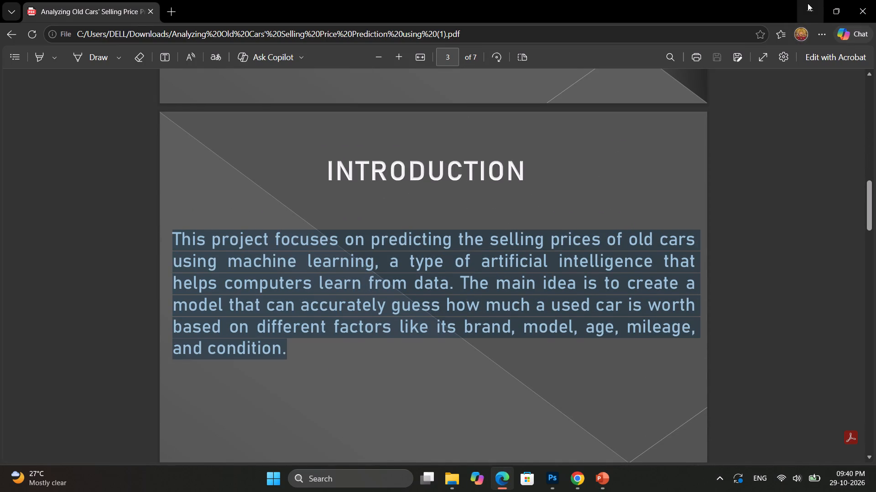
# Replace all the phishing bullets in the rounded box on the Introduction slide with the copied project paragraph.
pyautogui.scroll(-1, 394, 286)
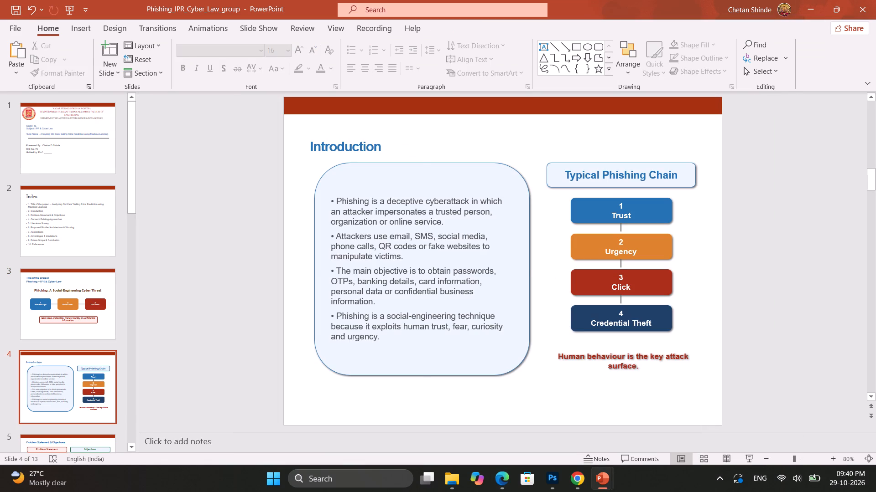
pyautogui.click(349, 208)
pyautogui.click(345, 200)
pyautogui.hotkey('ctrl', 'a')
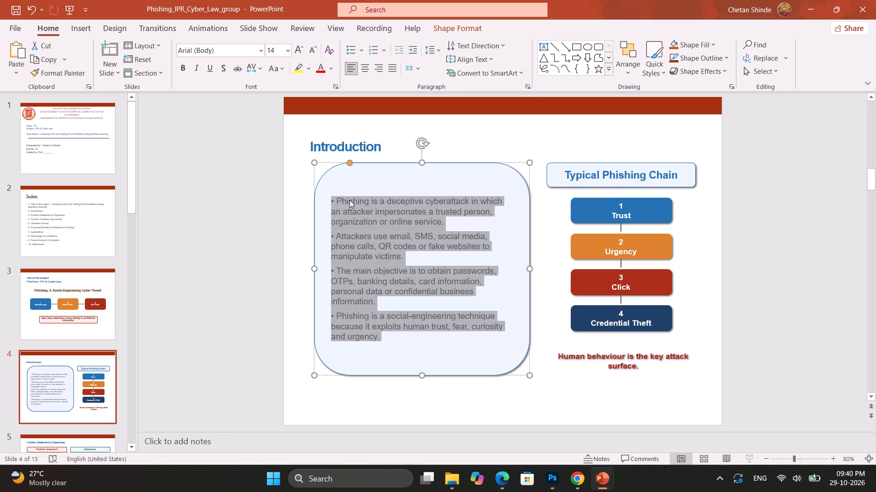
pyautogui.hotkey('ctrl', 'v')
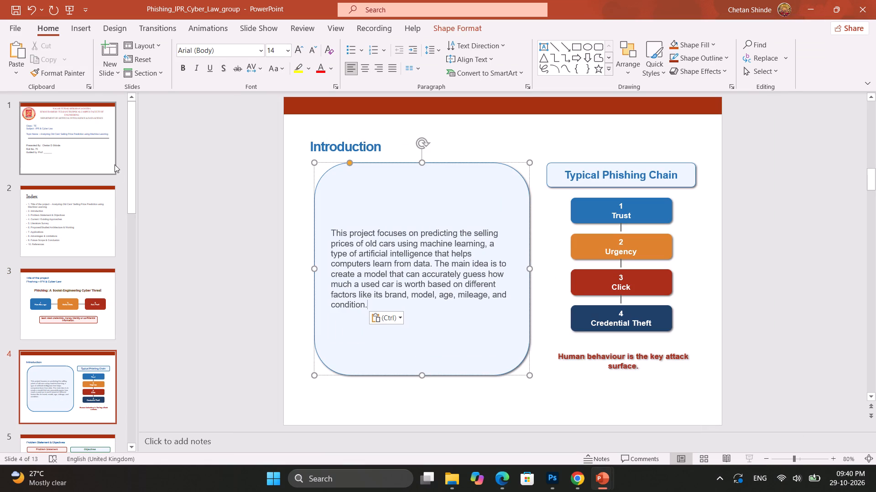
# Shrink the rounded text box to fit its paragraph and move it up just below the Introduction heading.
pyautogui.moveTo(422, 164); pyautogui.dragTo(419, 195)
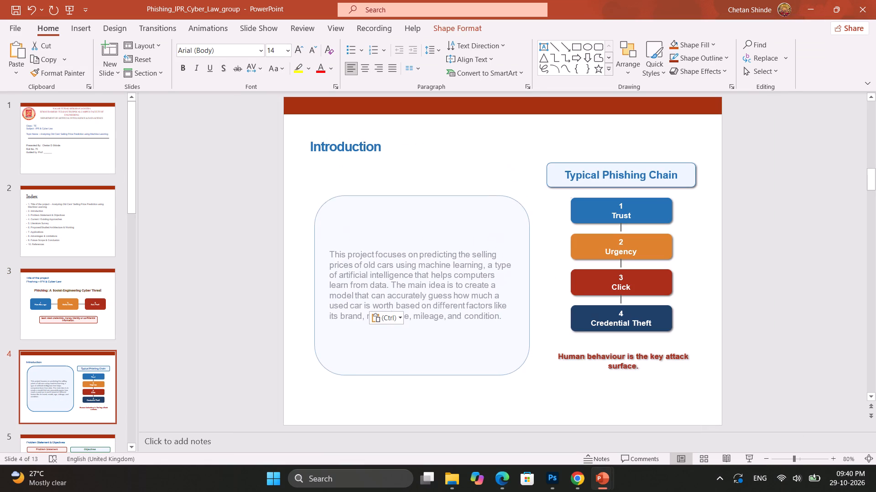
pyautogui.moveTo(419, 195); pyautogui.dragTo(417, 291)
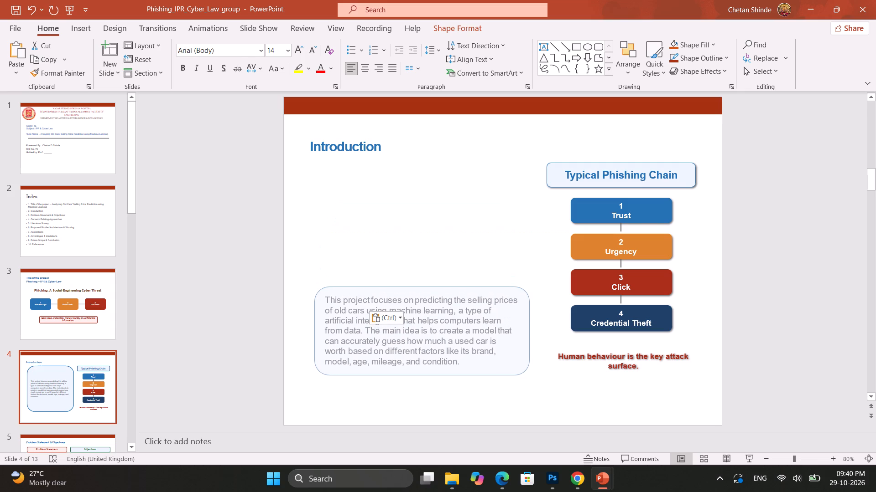
pyautogui.moveTo(417, 291); pyautogui.dragTo(417, 292)
pyautogui.moveTo(443, 289); pyautogui.dragTo(439, 251)
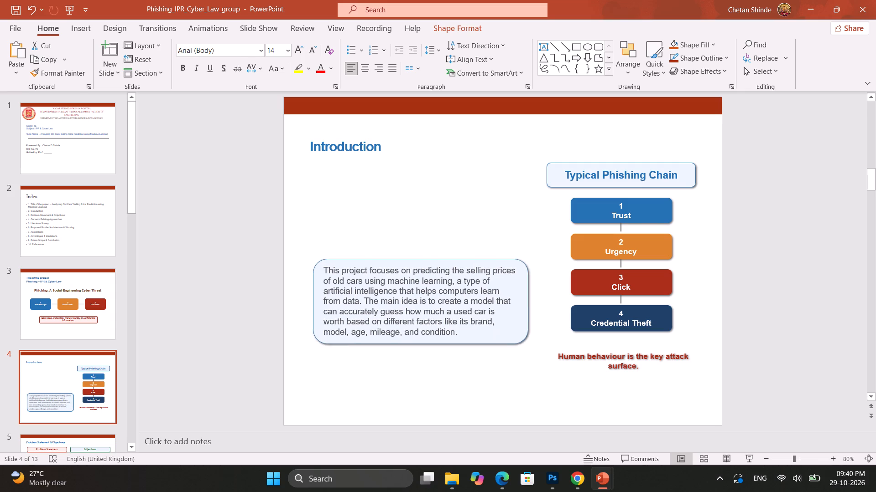
pyautogui.moveTo(439, 251); pyautogui.dragTo(436, 174)
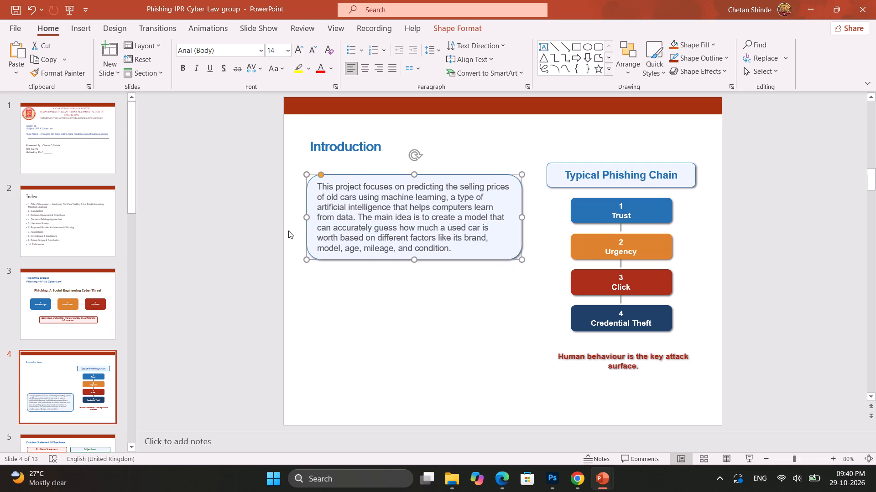
pyautogui.click(205, 223)
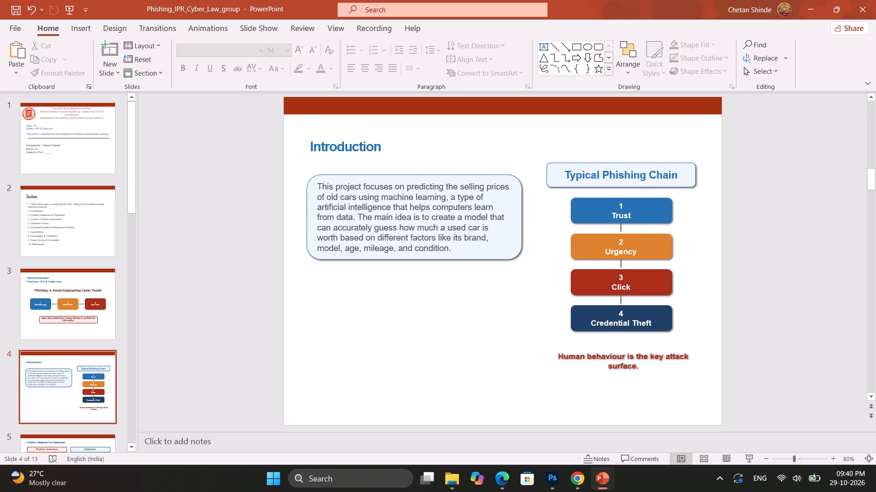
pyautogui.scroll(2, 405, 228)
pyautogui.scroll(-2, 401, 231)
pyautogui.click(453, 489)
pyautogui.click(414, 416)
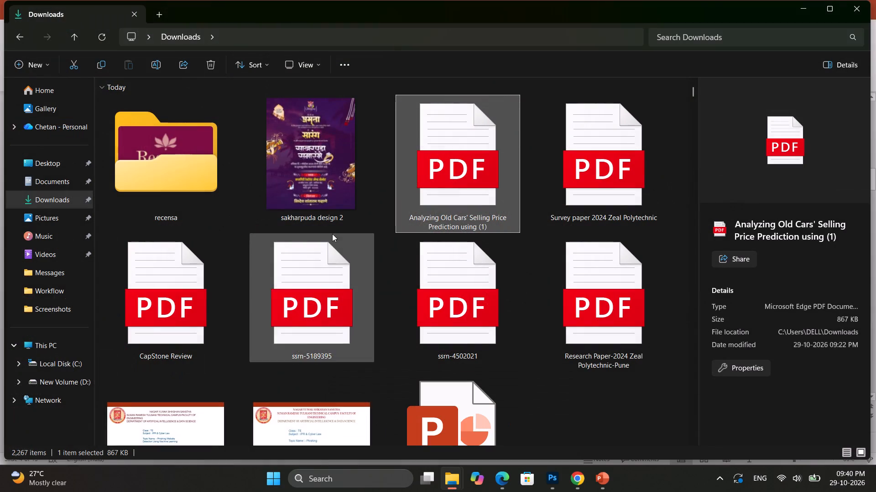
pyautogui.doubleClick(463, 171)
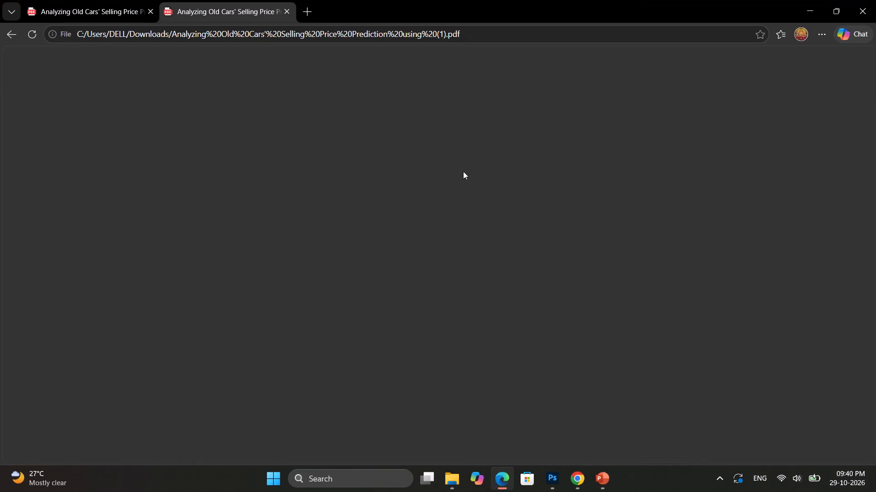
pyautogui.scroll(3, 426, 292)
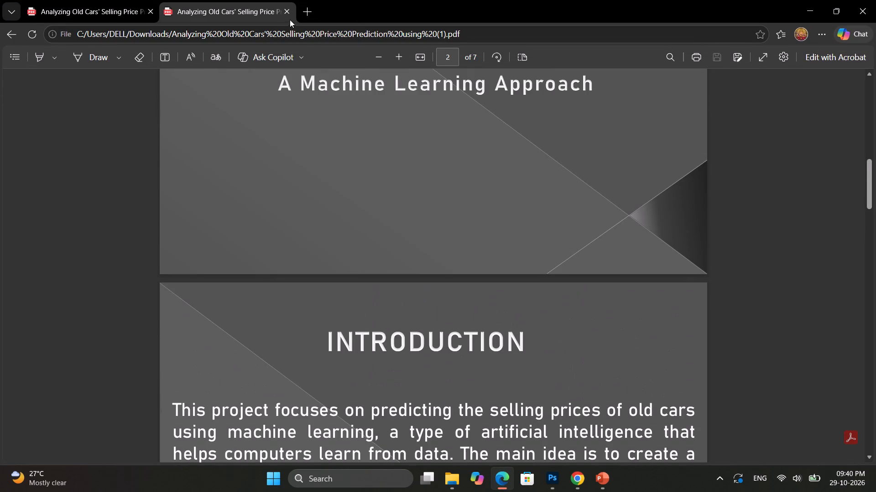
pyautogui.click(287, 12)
# Open "Research Paper-2024 Zeal Polytechnic-Pune" from Downloads and copy the first paragraph of its Introduction section.
pyautogui.click(460, 485)
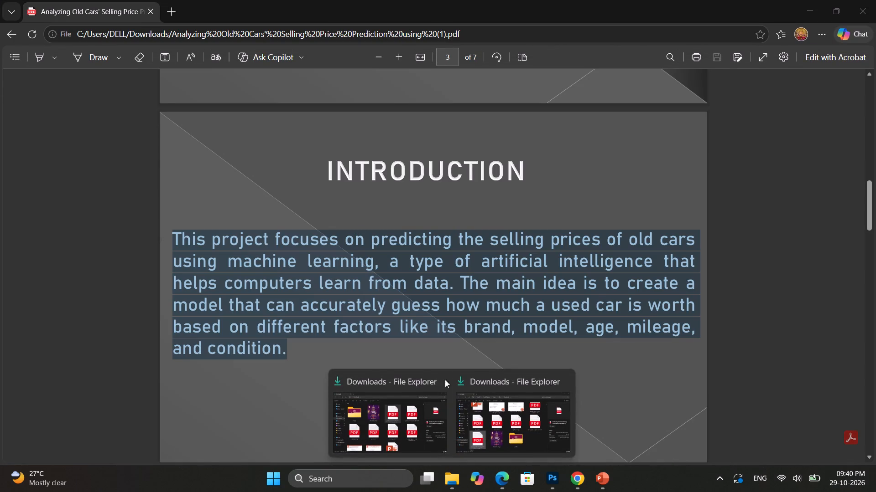
pyautogui.click(422, 423)
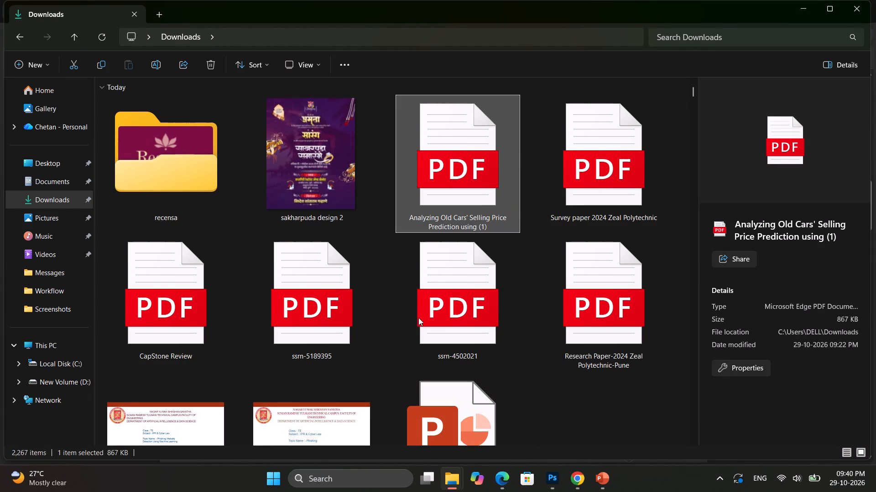
pyautogui.doubleClick(593, 324)
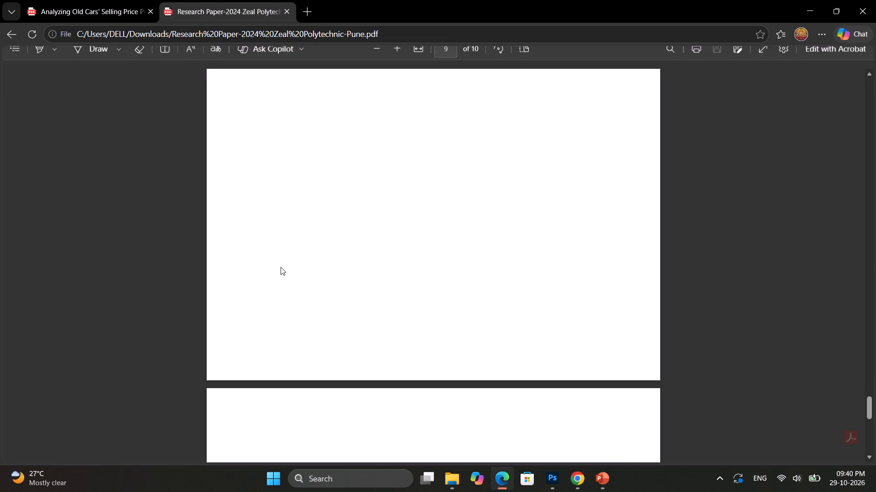
pyautogui.scroll(20, 297, 258)
pyautogui.scroll(4, 297, 258)
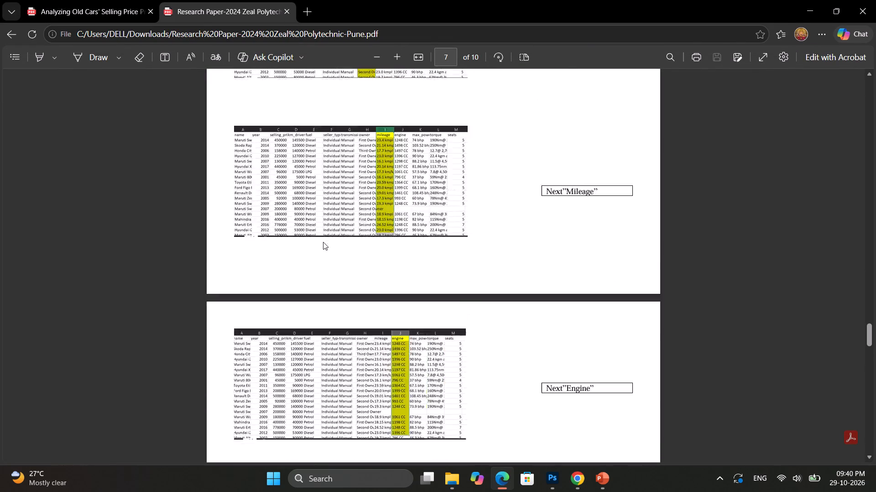
pyautogui.scroll(20, 323, 242)
pyautogui.scroll(20, 323, 242)
pyautogui.scroll(6, 323, 242)
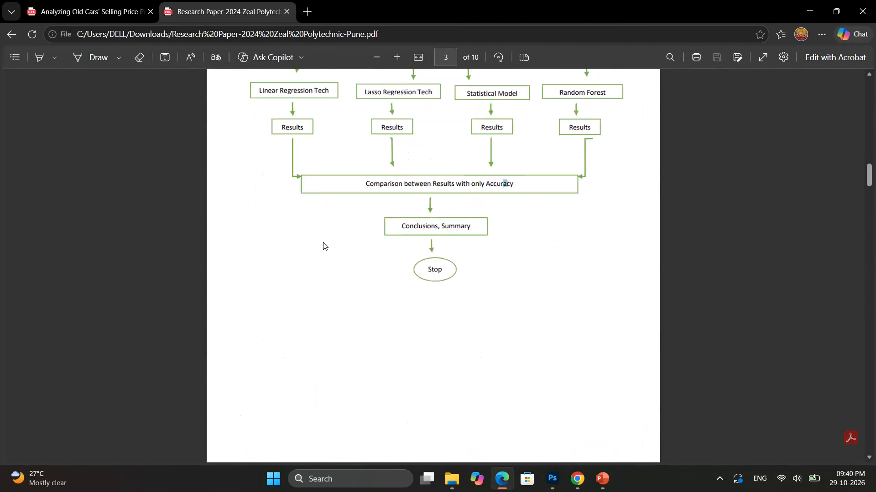
pyautogui.scroll(20, 323, 242)
pyautogui.scroll(16, 323, 242)
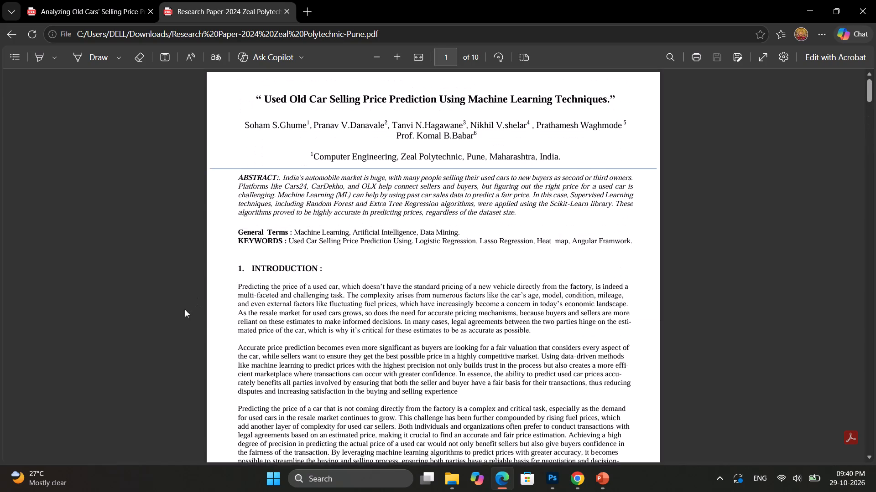
pyautogui.moveTo(240, 287); pyautogui.dragTo(466, 320)
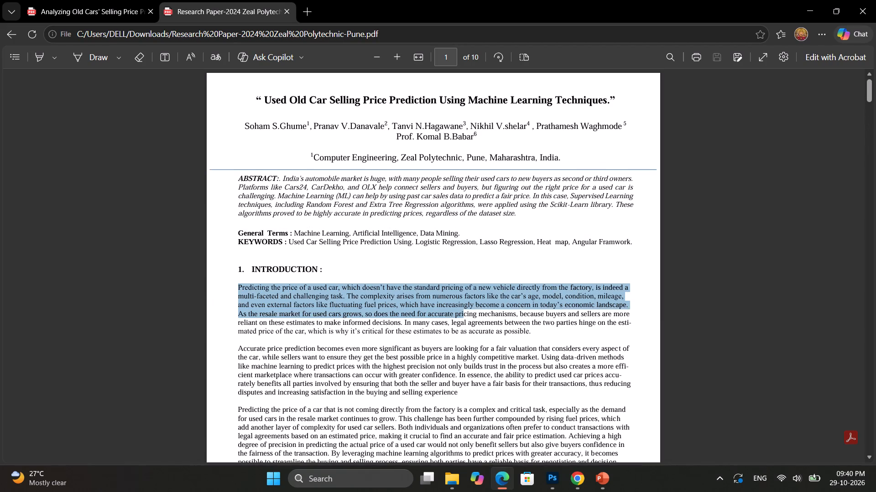
pyautogui.moveTo(466, 320); pyautogui.dragTo(535, 338)
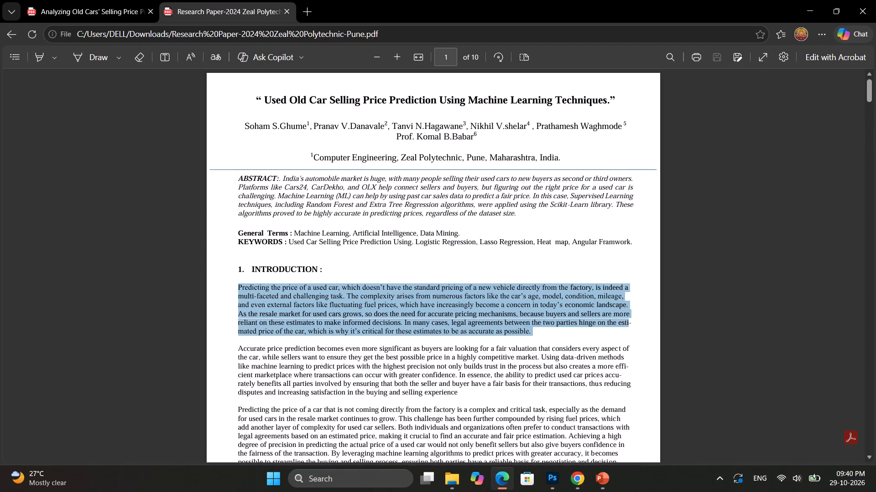
pyautogui.hotkey('ctrl', 'c')
pyautogui.click(807, 15)
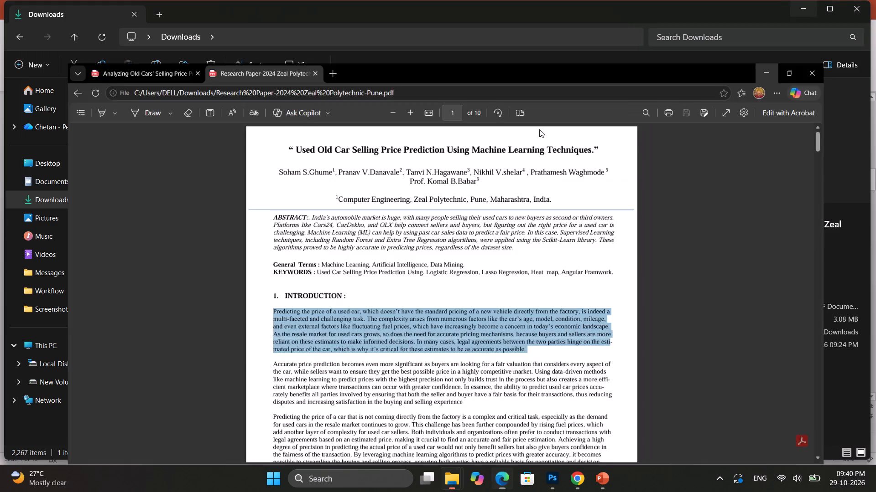
# In the Phishing_IPR_Cyber_Law_group presentation, replace all text in the Introduction slide's rounded box with the copied research paper paragraph.
pyautogui.click(601, 474)
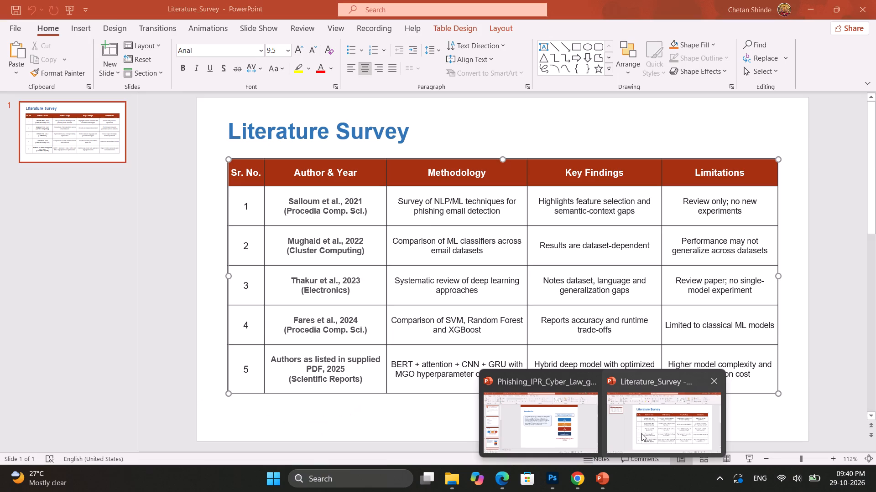
pyautogui.click(549, 442)
pyautogui.click(334, 201)
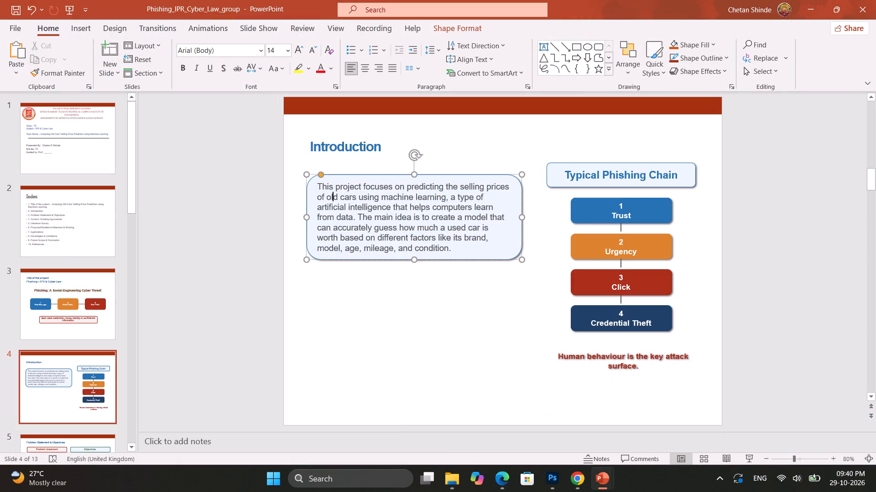
pyautogui.hotkey('ctrl', 'a')
pyautogui.hotkey('ctrl', 'v')
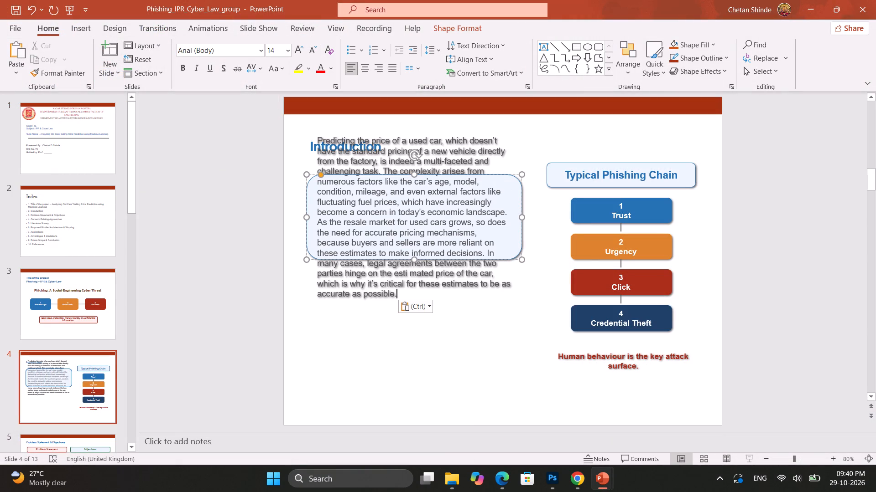
# Extend the rounded box on the Introduction slide downward so the whole pasted paragraph fits inside it.
pyautogui.moveTo(414, 260); pyautogui.dragTo(419, 393)
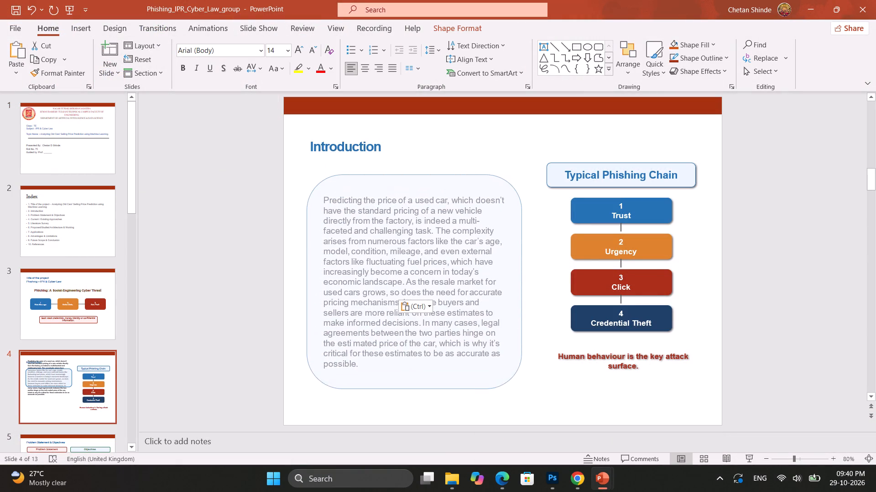
pyautogui.moveTo(419, 393); pyautogui.dragTo(413, 382)
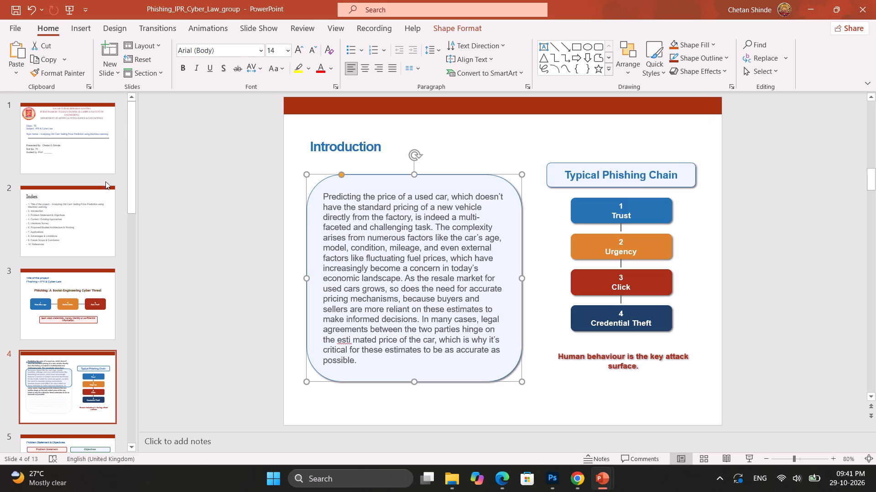
pyautogui.click(213, 160)
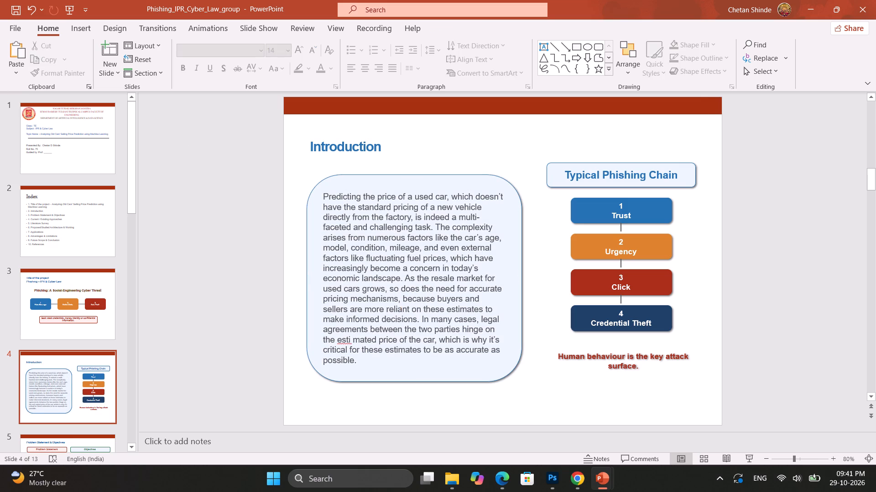
# Undo the enlargement of the Introduction slide's rounded box and the pasting of the research paper paragraph.
pyautogui.click(386, 204)
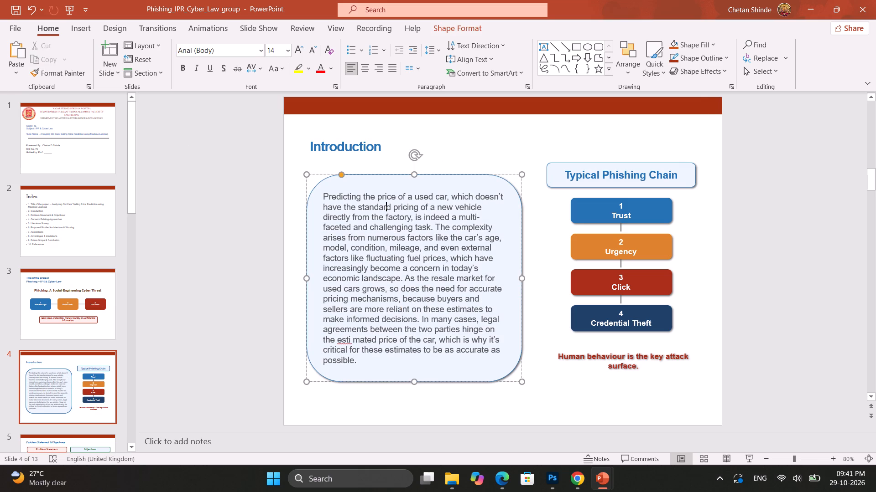
pyautogui.click(350, 224)
pyautogui.hotkey('ctrl', 'z')
pyautogui.hotkey('ctrl', 'z')
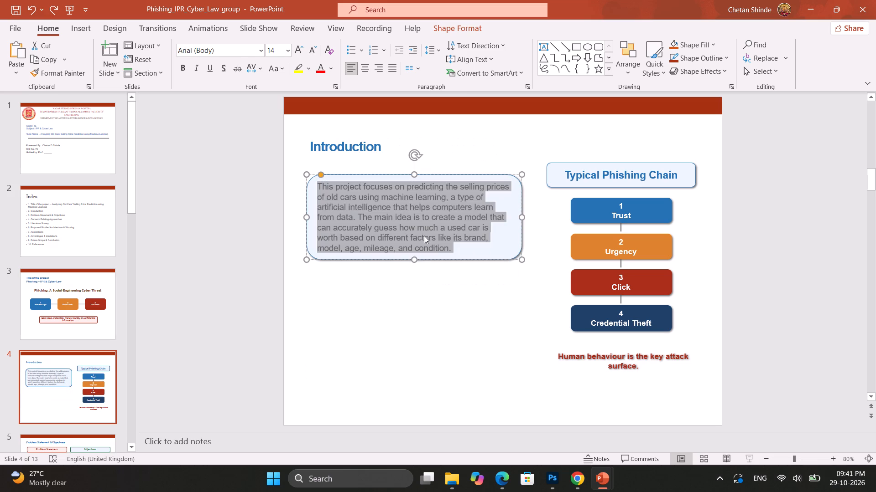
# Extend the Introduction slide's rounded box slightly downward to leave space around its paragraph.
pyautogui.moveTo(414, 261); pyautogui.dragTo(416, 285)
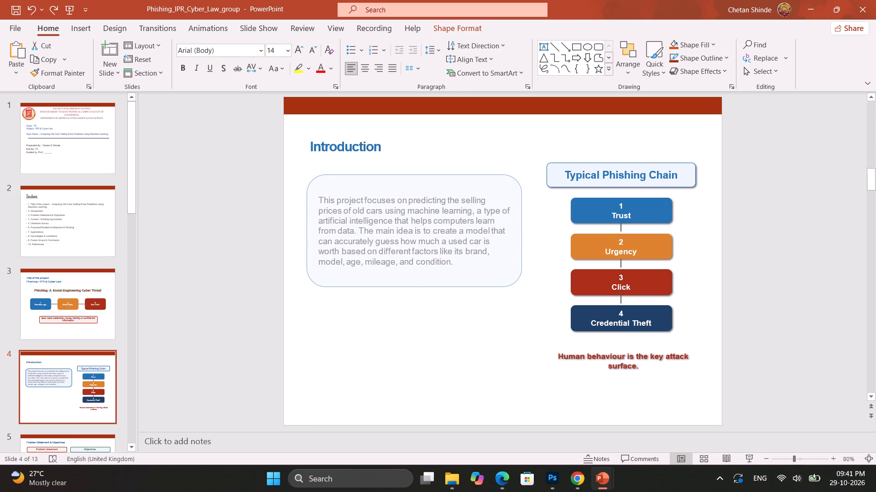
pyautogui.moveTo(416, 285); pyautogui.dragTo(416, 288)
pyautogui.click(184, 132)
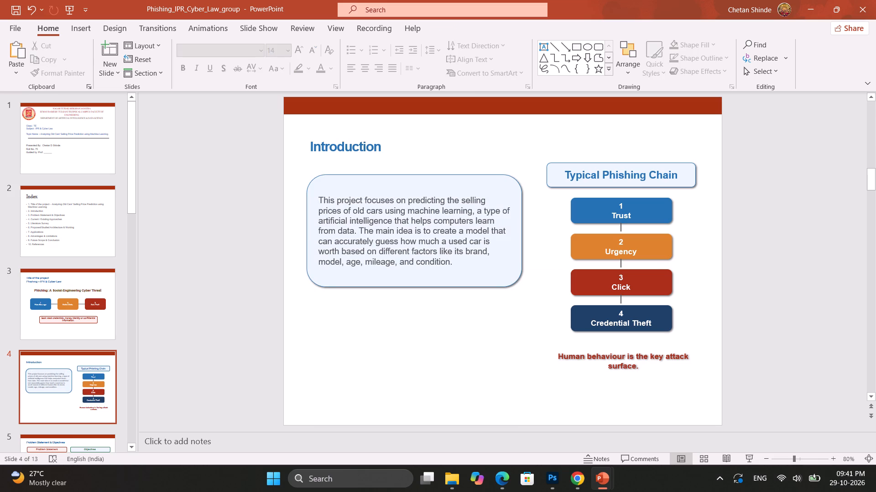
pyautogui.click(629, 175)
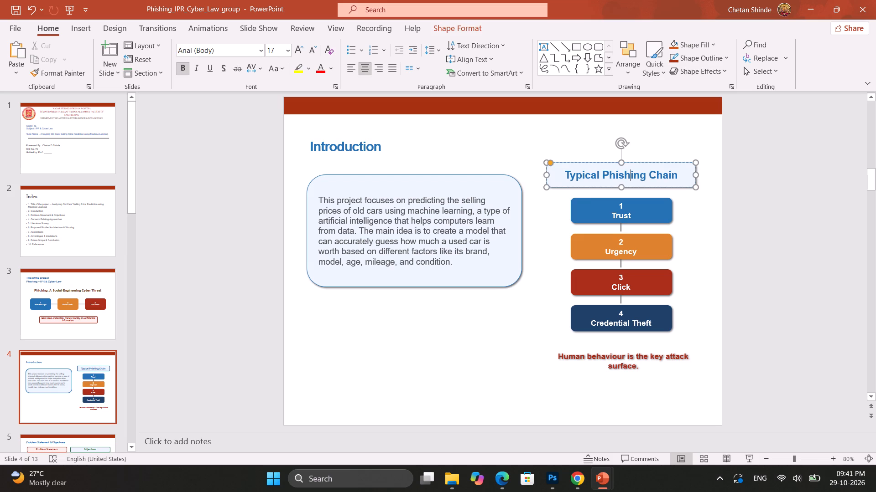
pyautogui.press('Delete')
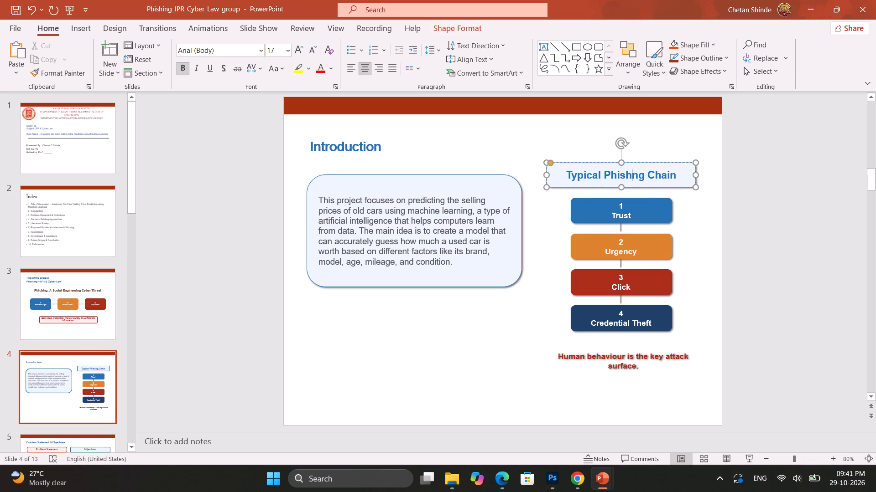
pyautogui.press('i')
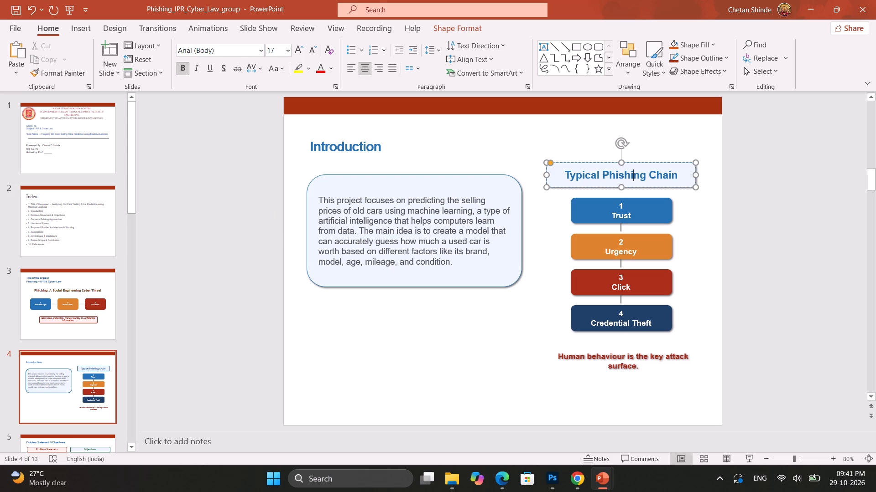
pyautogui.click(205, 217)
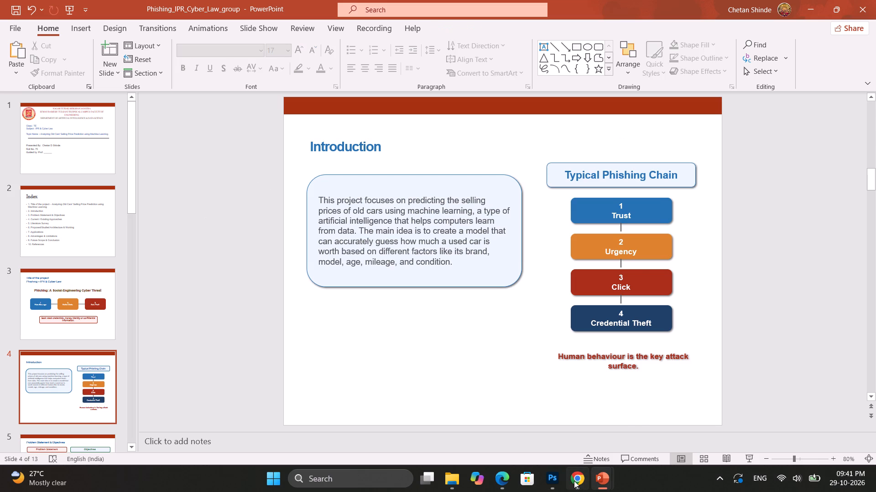
# In the Analyzing Old Cars' Selling Price Prediction PDF, capture a screenshot of the whole "Car Price Prediction Machine Learning Model" diagram.
pyautogui.click(503, 485)
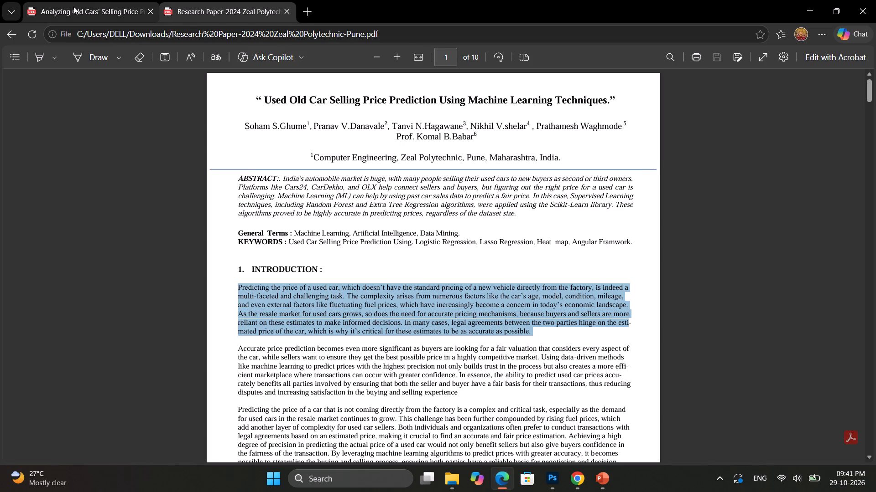
pyautogui.click(73, 6)
pyautogui.scroll(4, 404, 178)
pyautogui.scroll(-15, 404, 179)
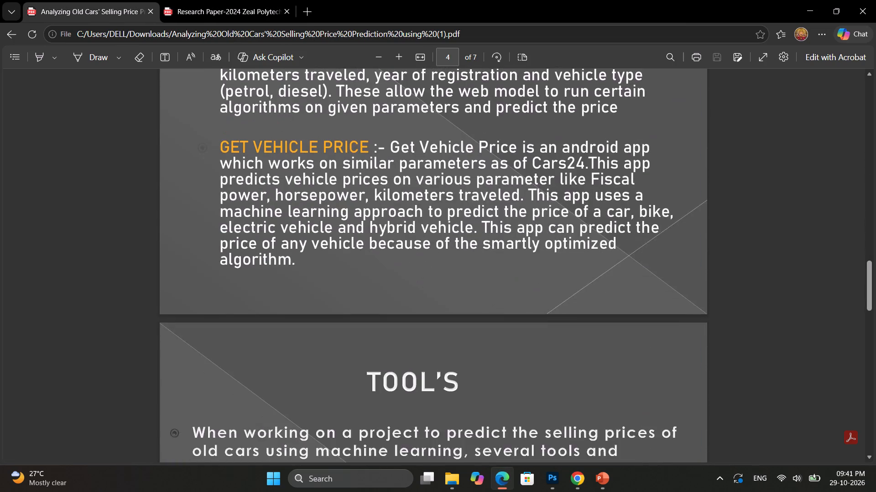
pyautogui.scroll(-9, 409, 179)
pyautogui.scroll(1, 411, 178)
pyautogui.scroll(-3, 411, 178)
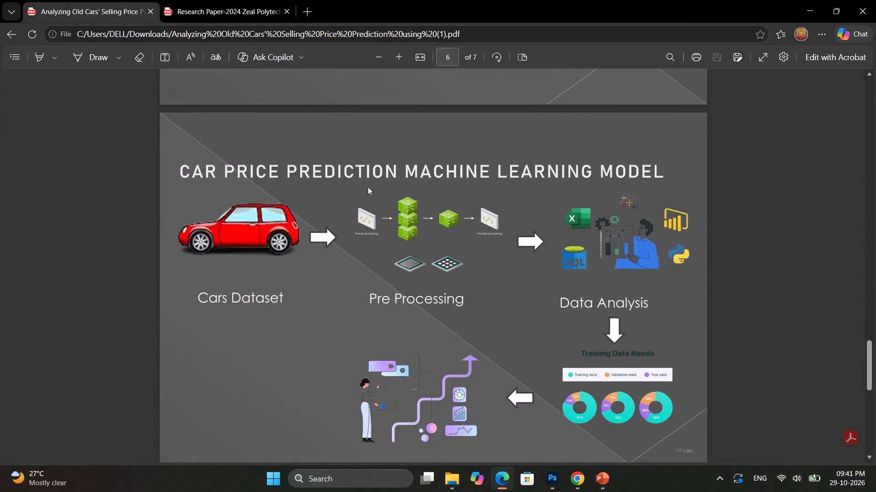
pyautogui.scroll(-2, 355, 191)
pyautogui.scroll(1, 347, 194)
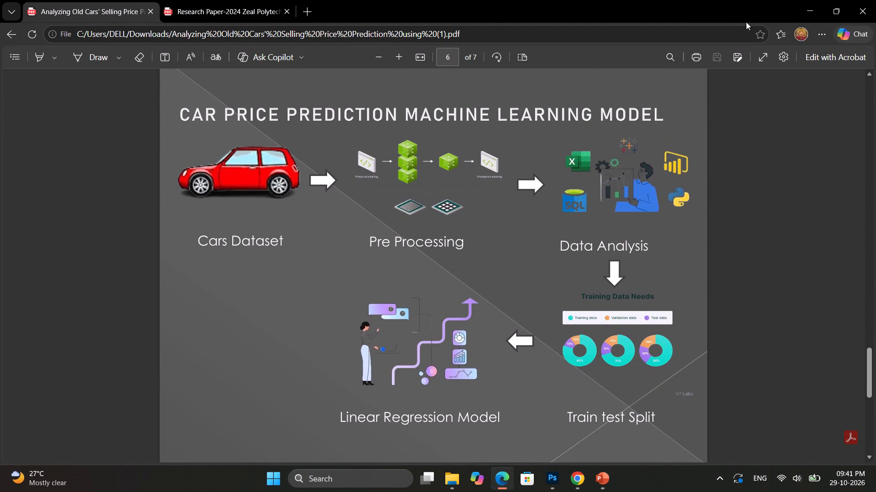
pyautogui.scroll(-1, 235, 166)
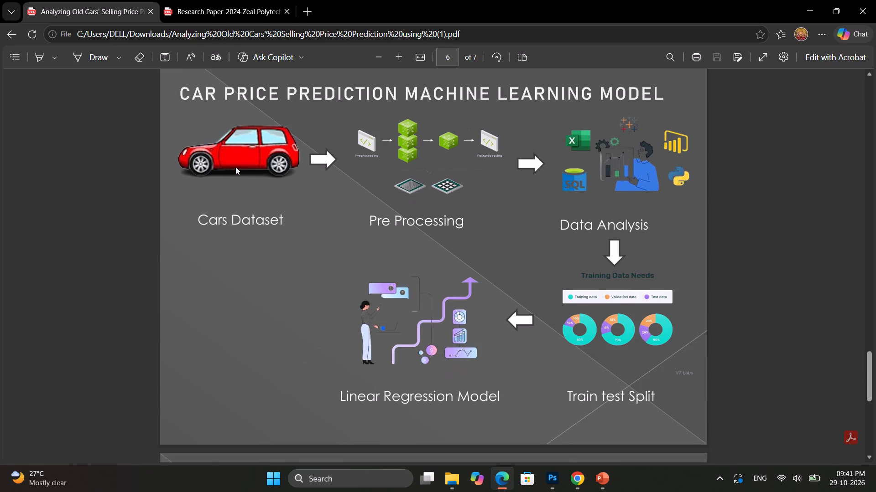
pyautogui.scroll(2, 235, 167)
pyautogui.scroll(-1, 235, 167)
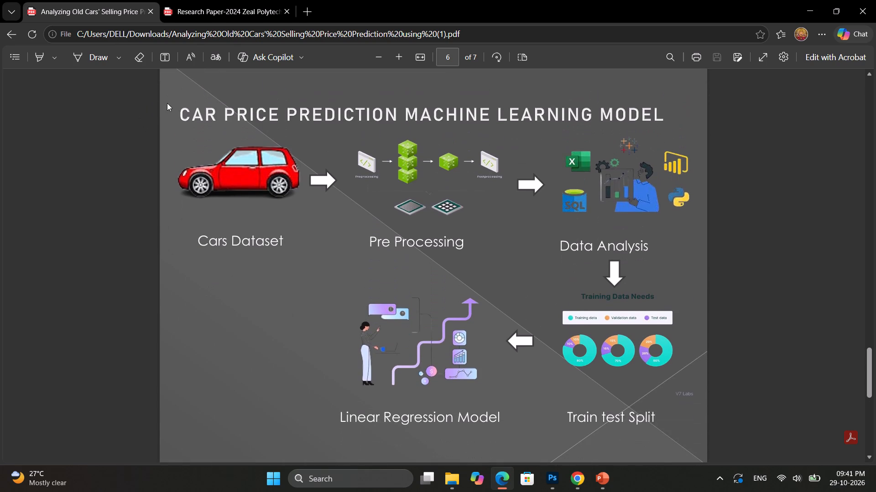
pyautogui.press('Print')
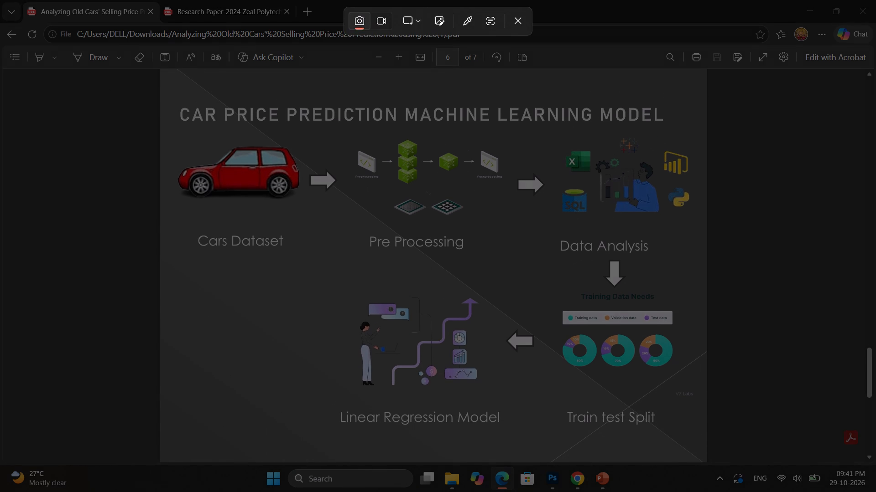
pyautogui.moveTo(164, 98); pyautogui.dragTo(689, 425)
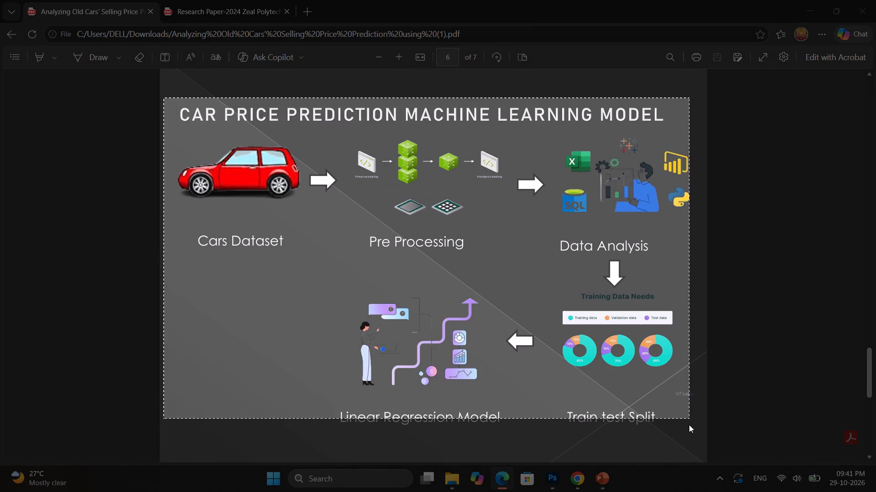
pyautogui.moveTo(689, 425); pyautogui.dragTo(700, 431)
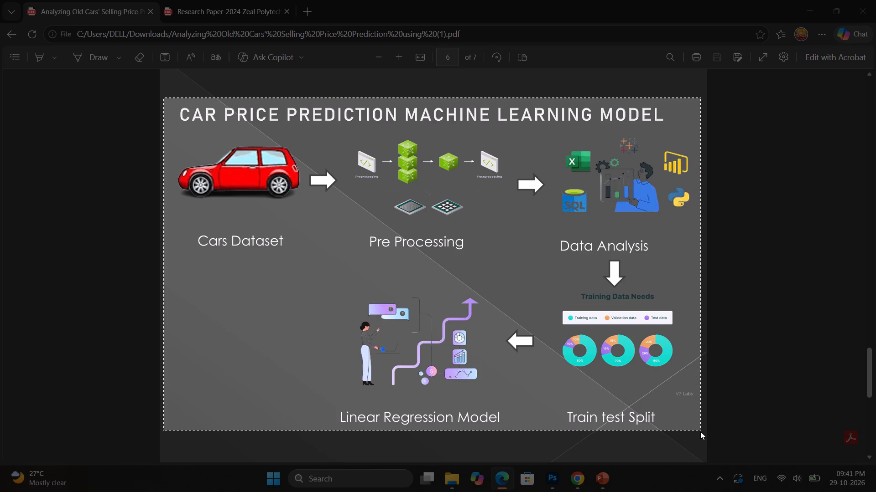
pyautogui.moveTo(700, 431); pyautogui.dragTo(700, 433)
# Back in the presentation, delete the "Typical Phishing Chain" heading and the Trust, Urgency, Click and Credential Theft boxes from the Introduction slide.
pyautogui.click(808, 2)
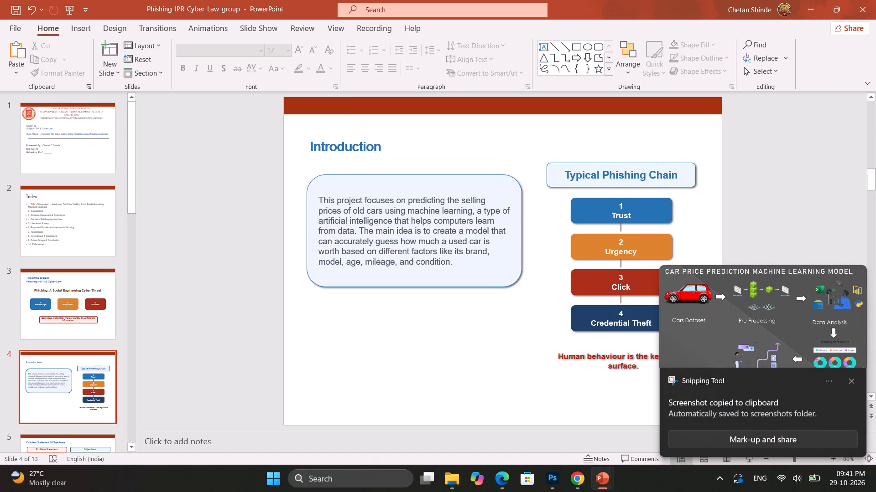
pyautogui.click(632, 172)
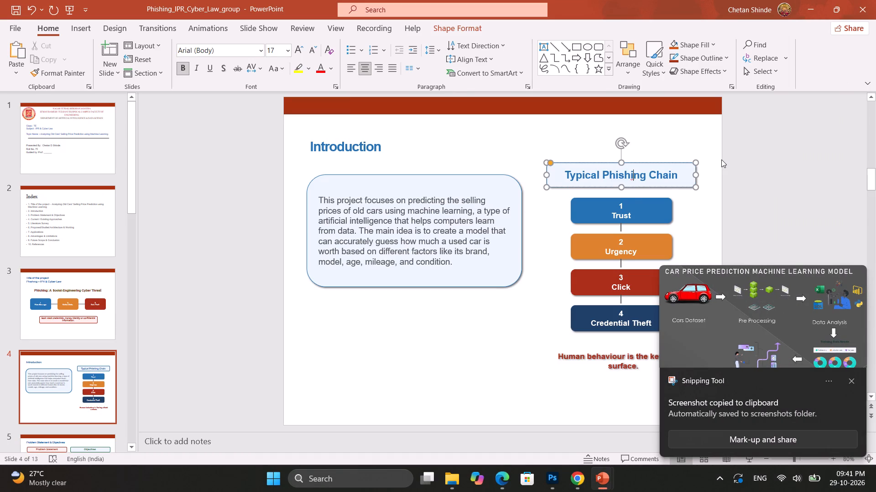
pyautogui.press('Delete')
pyautogui.press('Delete')
pyautogui.click(684, 171)
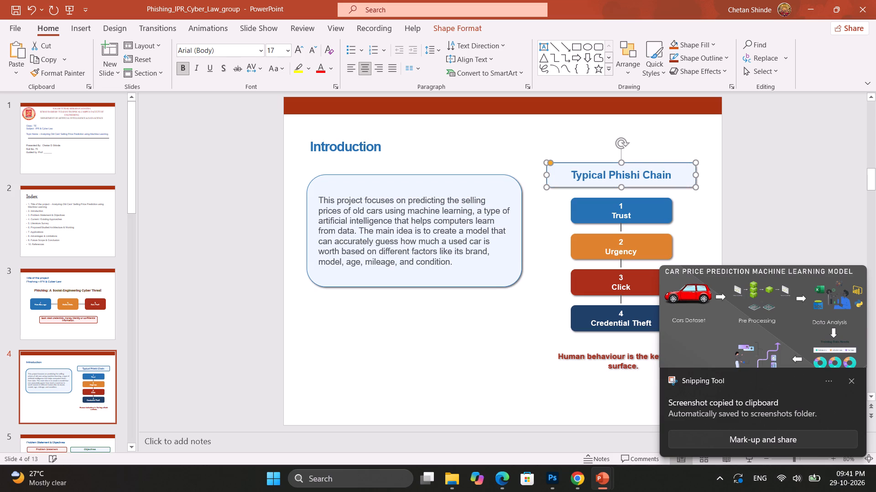
pyautogui.press('Delete')
pyautogui.click(662, 207)
pyautogui.press('Delete')
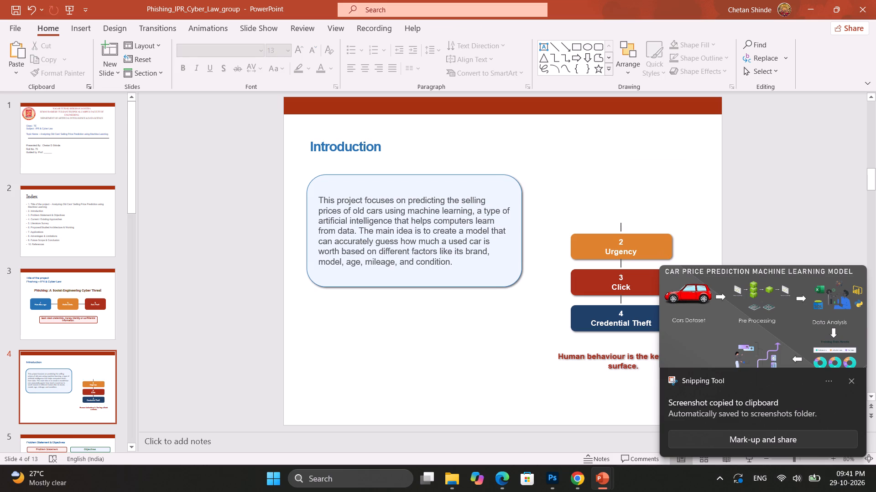
pyautogui.click(657, 244)
pyautogui.press('Delete')
pyautogui.click(637, 277)
pyautogui.press('Delete')
pyautogui.click(661, 313)
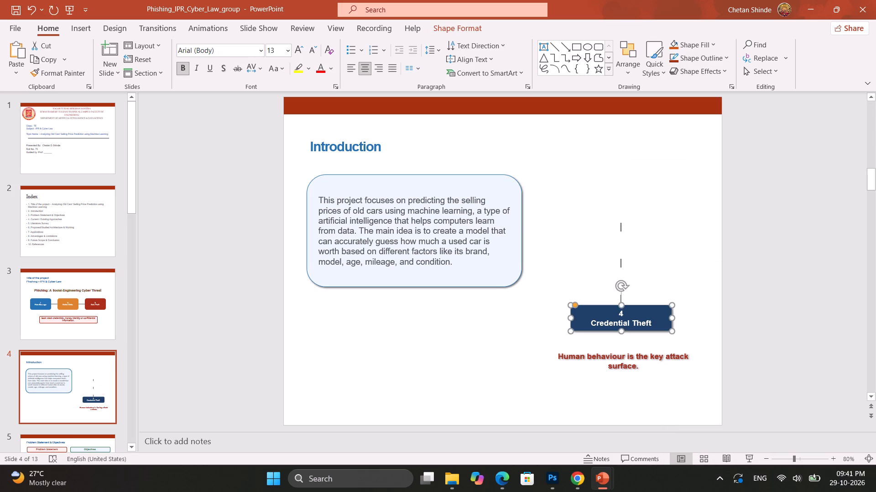
pyautogui.press('Delete')
# Delete the leftover connector lines and the "Human behaviour is the key attack surface." caption from the Introduction slide.
pyautogui.moveTo(723, 204); pyautogui.dragTo(596, 356)
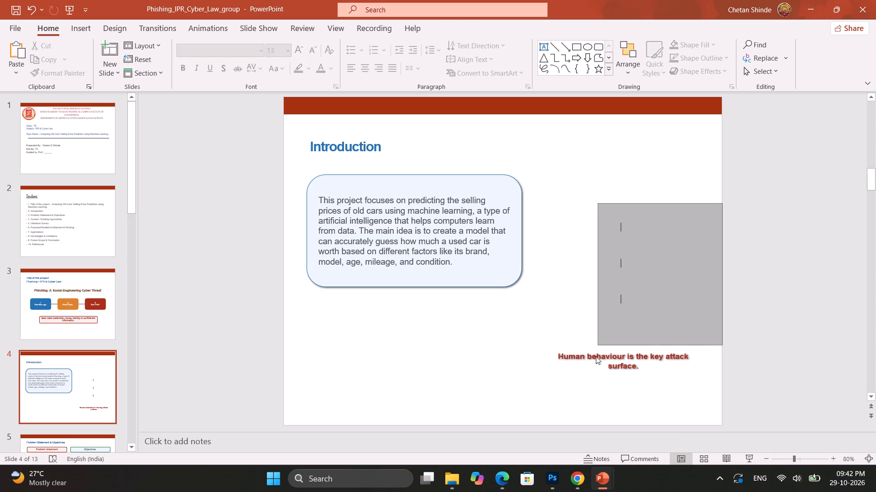
pyautogui.moveTo(596, 356); pyautogui.dragTo(554, 399)
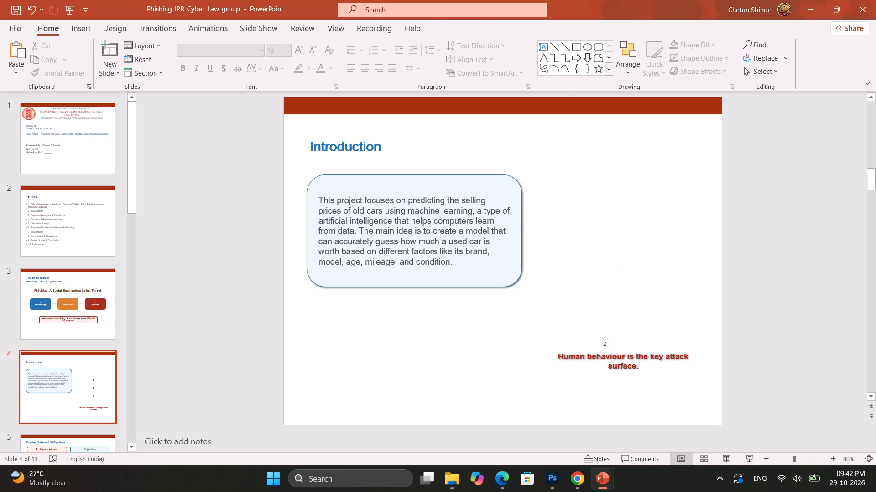
pyautogui.click(633, 357)
pyautogui.press('Delete')
pyautogui.click(652, 348)
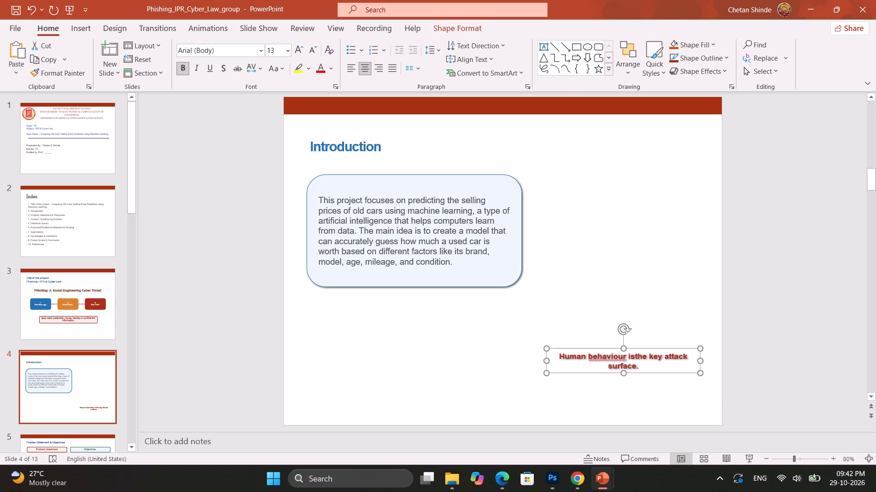
pyautogui.press('Delete')
# Widen the rounded Introduction box nearly to the slide's right edge and reduce its height to fit the reflowed paragraph.
pyautogui.click(501, 192)
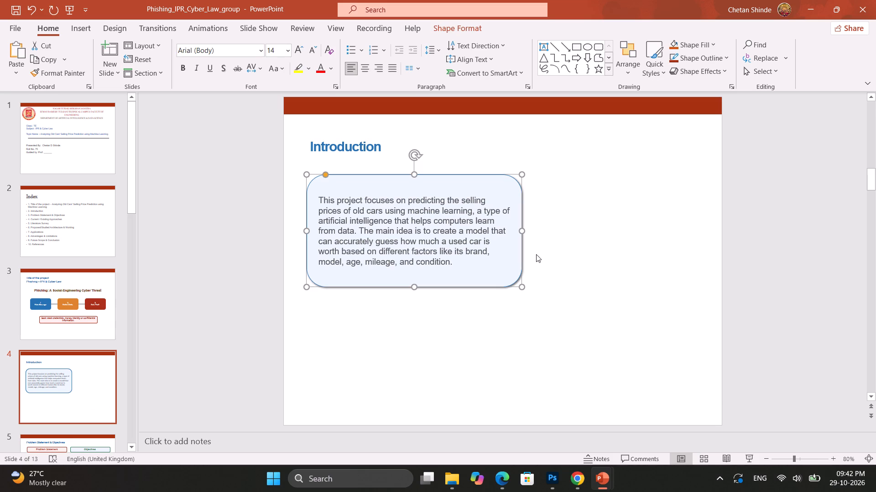
pyautogui.moveTo(523, 231); pyautogui.dragTo(704, 217)
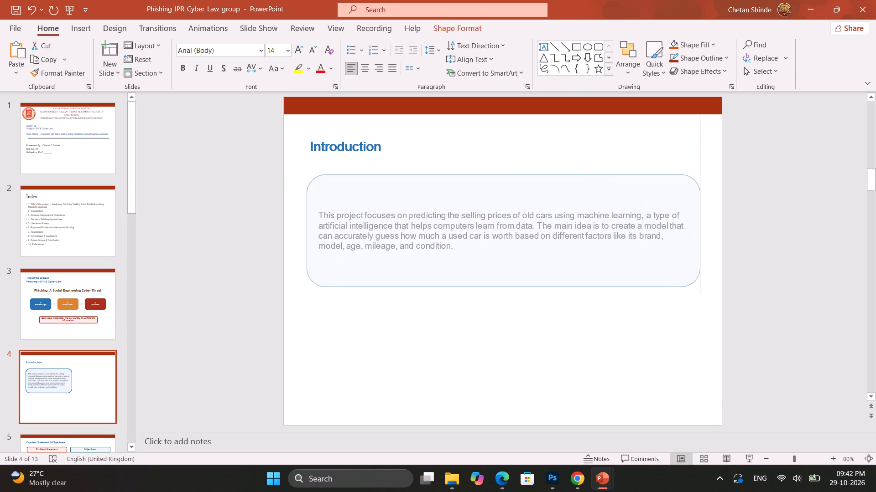
pyautogui.moveTo(704, 217); pyautogui.dragTo(705, 217)
pyautogui.moveTo(507, 287); pyautogui.dragTo(503, 250)
# Set the font of the whole paragraph in the rounded Introduction box to Times New Roman.
pyautogui.doubleClick(487, 212)
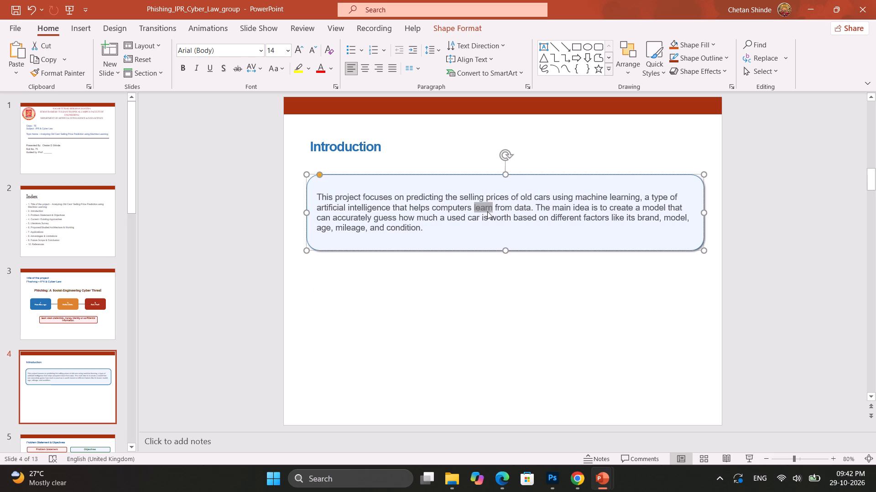
pyautogui.hotkey('ctrl', 'a')
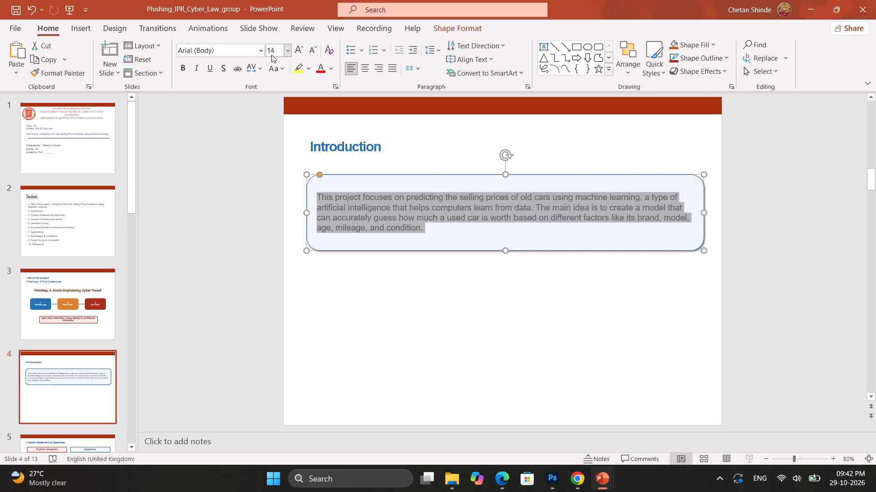
pyautogui.click(261, 50)
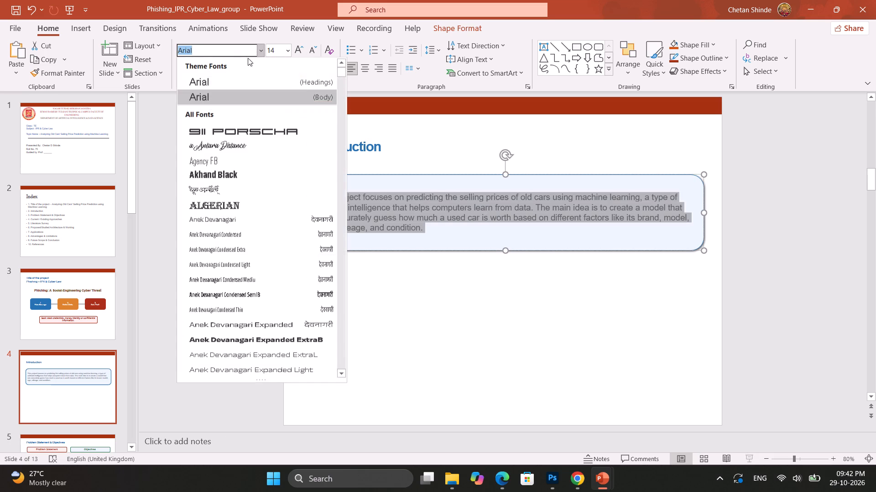
pyautogui.write('tim')
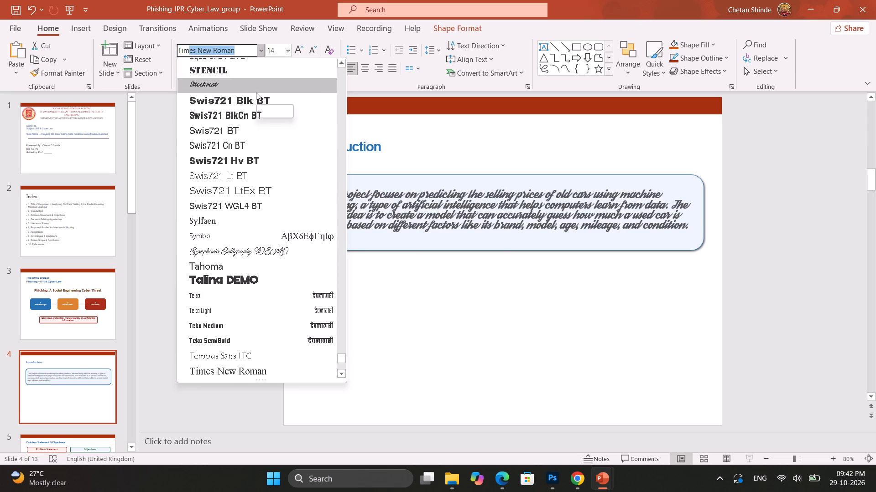
pyautogui.press('Return')
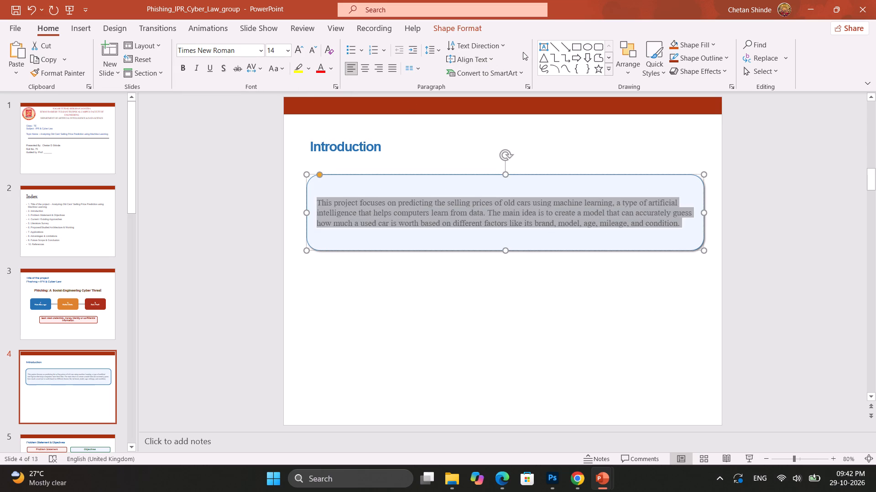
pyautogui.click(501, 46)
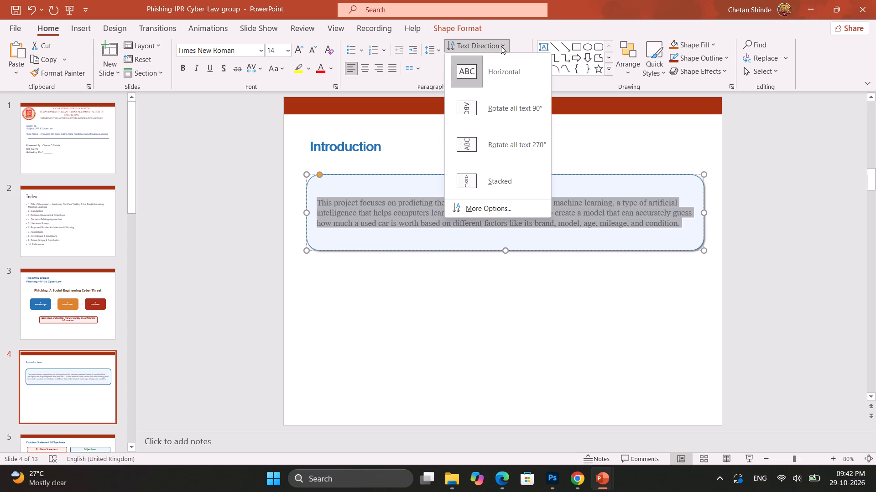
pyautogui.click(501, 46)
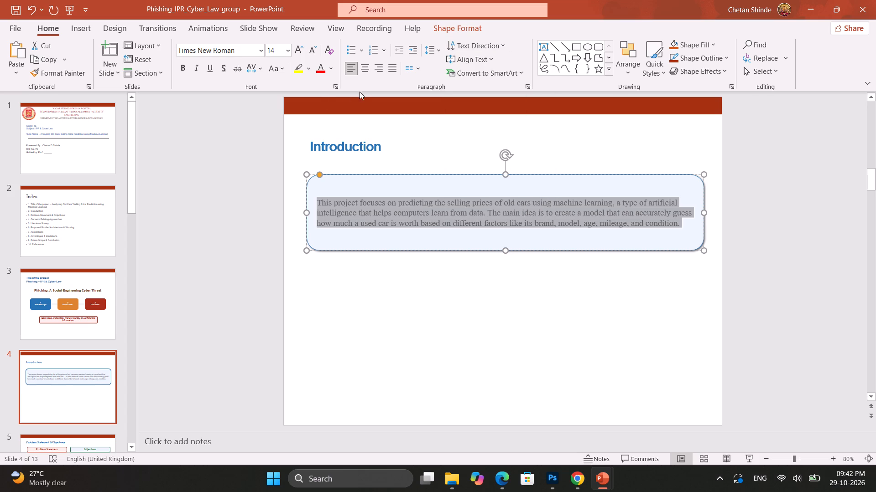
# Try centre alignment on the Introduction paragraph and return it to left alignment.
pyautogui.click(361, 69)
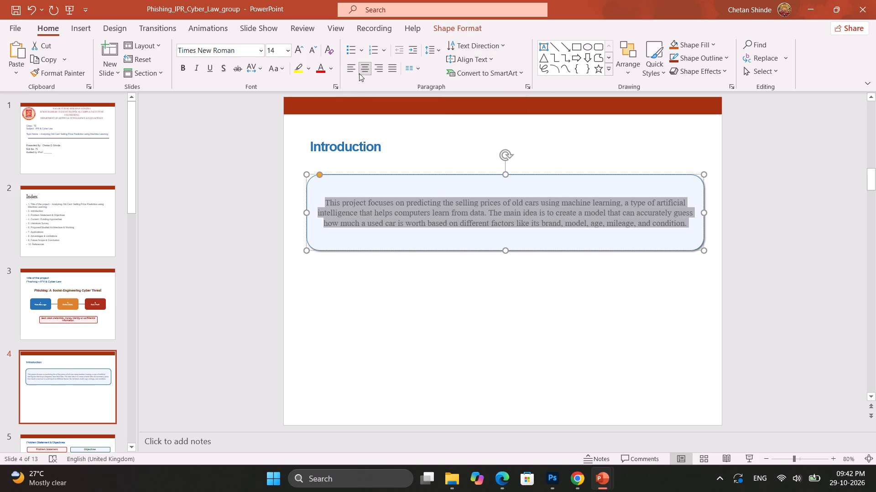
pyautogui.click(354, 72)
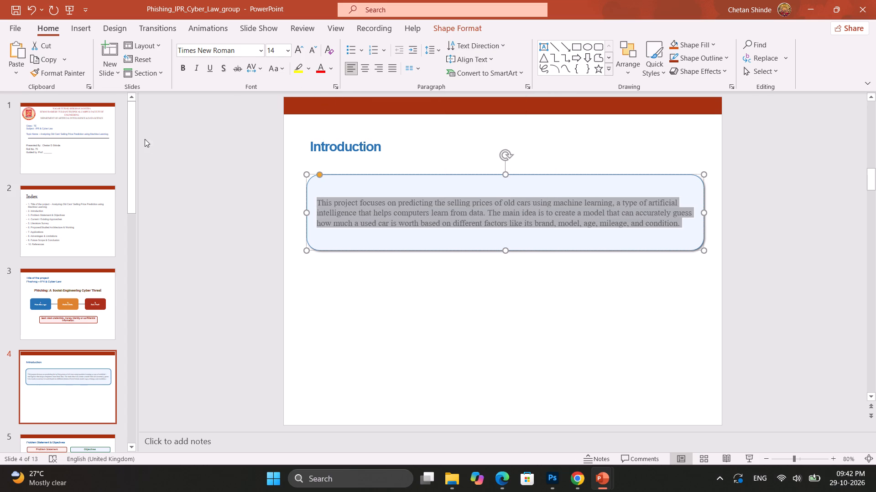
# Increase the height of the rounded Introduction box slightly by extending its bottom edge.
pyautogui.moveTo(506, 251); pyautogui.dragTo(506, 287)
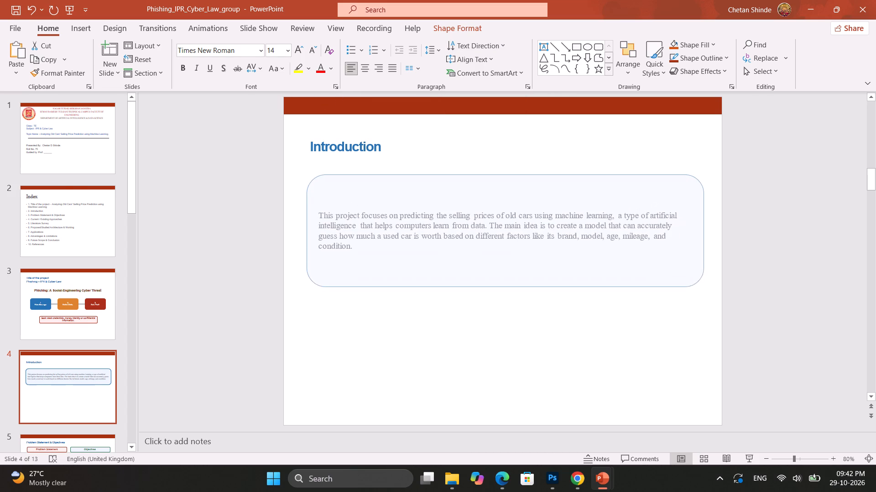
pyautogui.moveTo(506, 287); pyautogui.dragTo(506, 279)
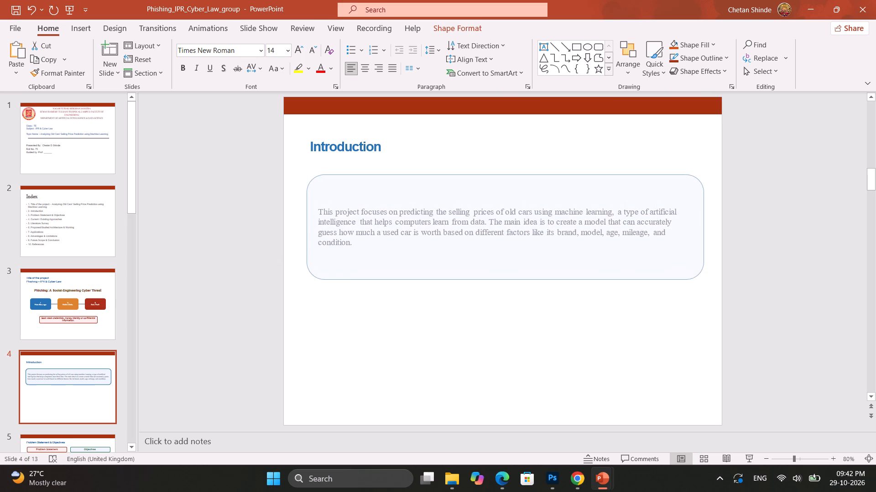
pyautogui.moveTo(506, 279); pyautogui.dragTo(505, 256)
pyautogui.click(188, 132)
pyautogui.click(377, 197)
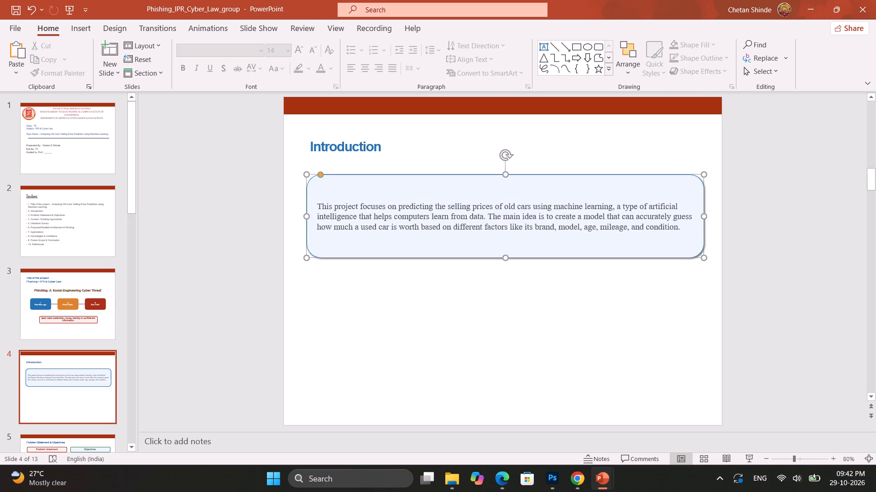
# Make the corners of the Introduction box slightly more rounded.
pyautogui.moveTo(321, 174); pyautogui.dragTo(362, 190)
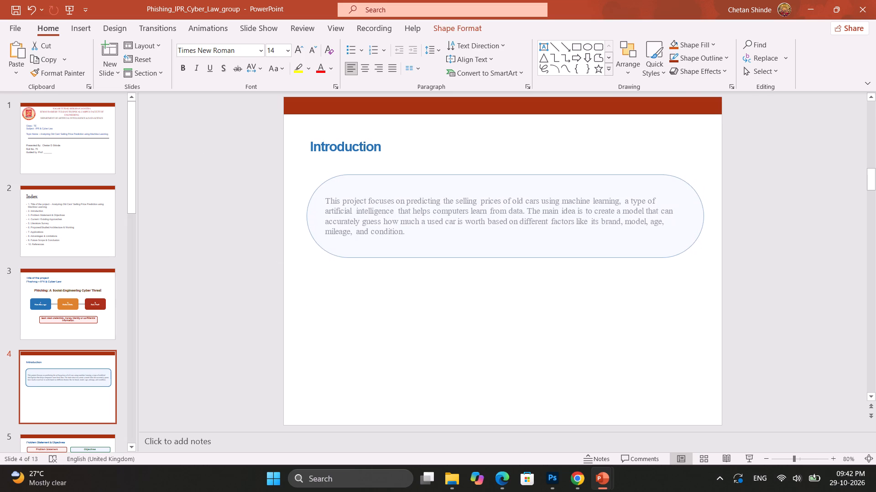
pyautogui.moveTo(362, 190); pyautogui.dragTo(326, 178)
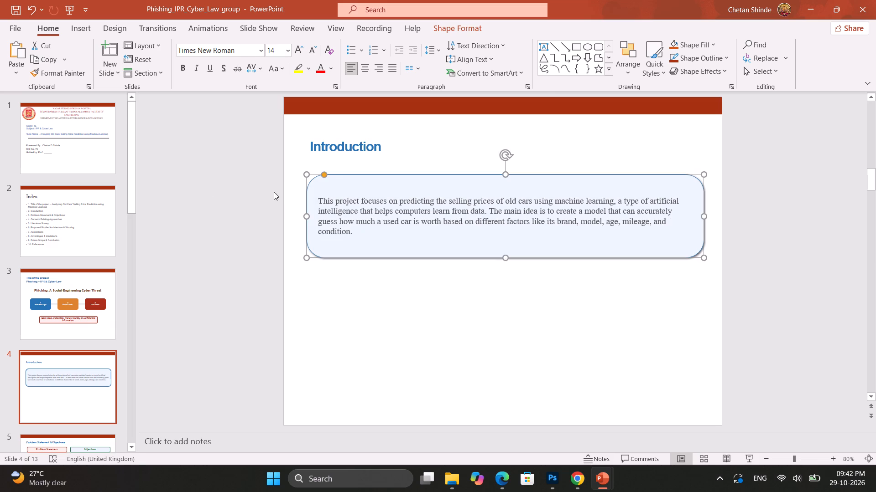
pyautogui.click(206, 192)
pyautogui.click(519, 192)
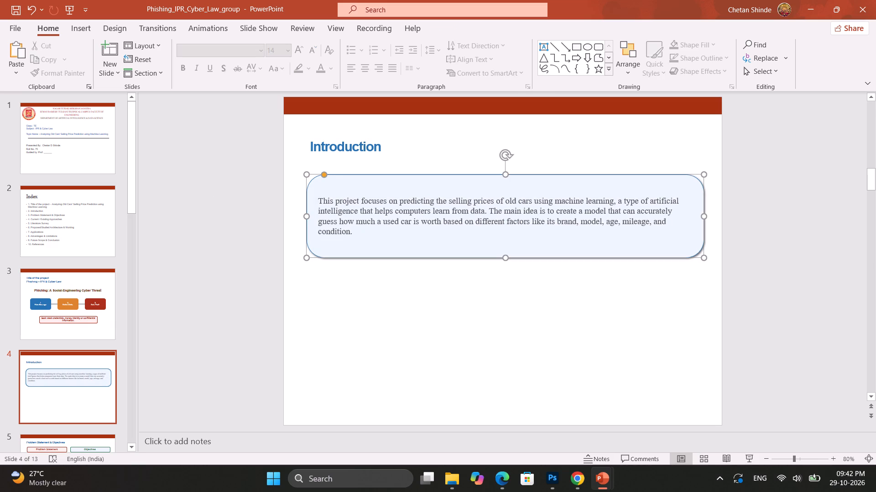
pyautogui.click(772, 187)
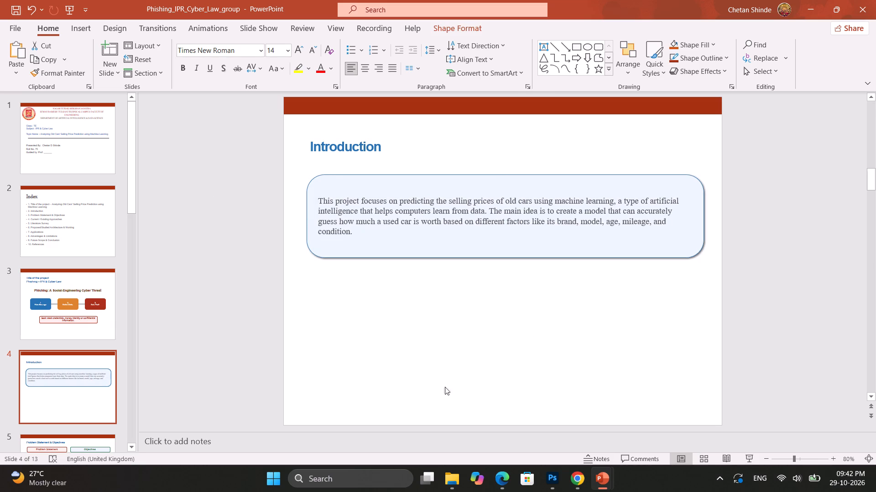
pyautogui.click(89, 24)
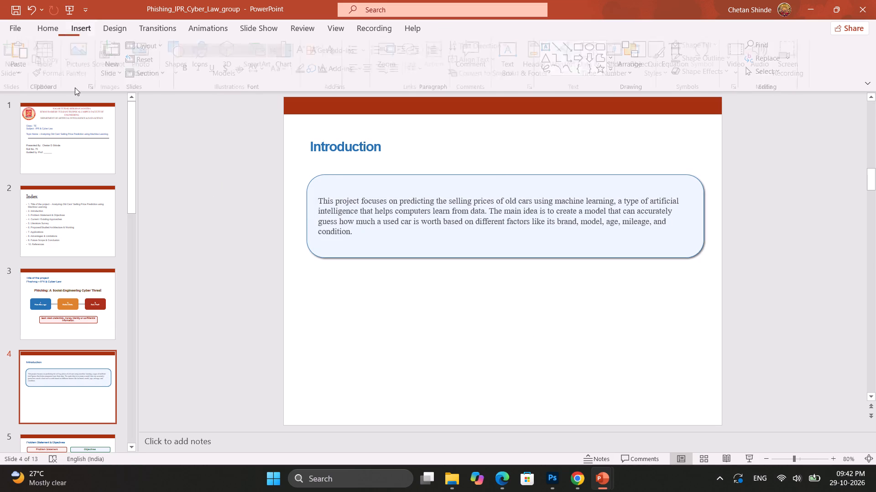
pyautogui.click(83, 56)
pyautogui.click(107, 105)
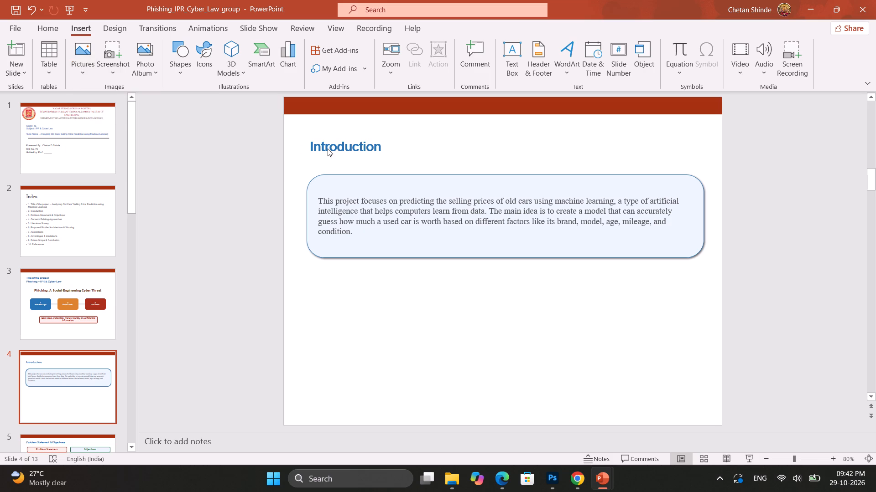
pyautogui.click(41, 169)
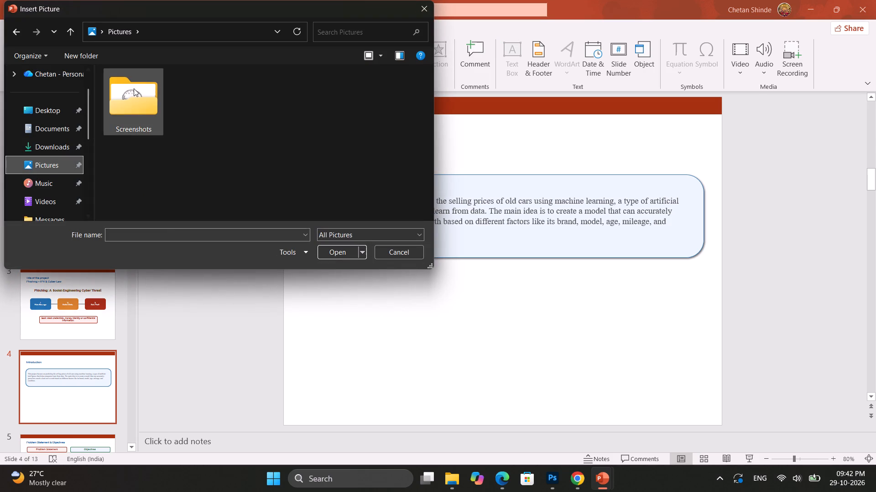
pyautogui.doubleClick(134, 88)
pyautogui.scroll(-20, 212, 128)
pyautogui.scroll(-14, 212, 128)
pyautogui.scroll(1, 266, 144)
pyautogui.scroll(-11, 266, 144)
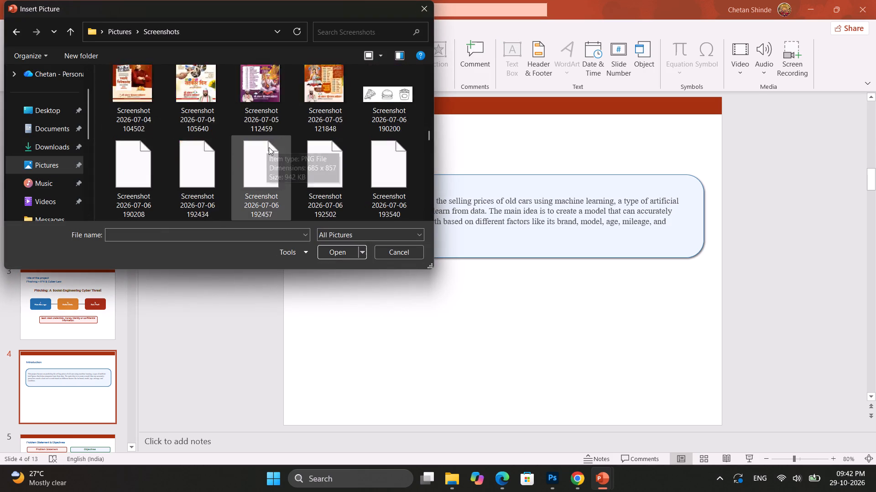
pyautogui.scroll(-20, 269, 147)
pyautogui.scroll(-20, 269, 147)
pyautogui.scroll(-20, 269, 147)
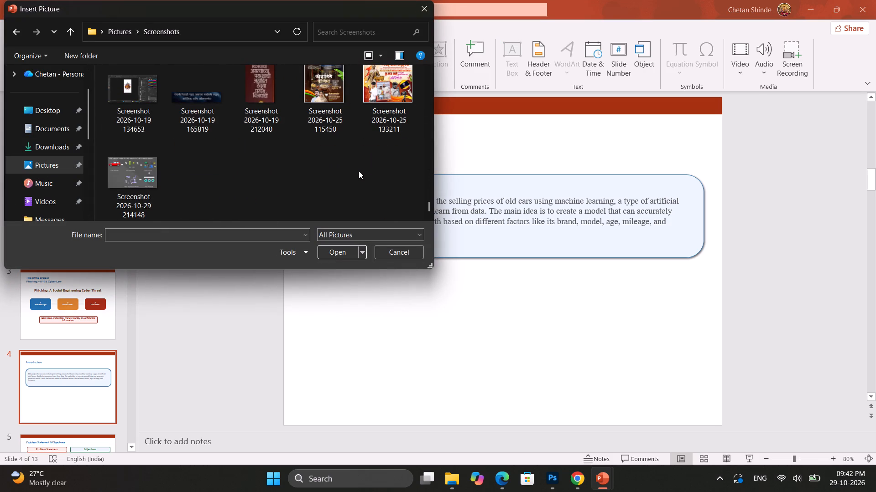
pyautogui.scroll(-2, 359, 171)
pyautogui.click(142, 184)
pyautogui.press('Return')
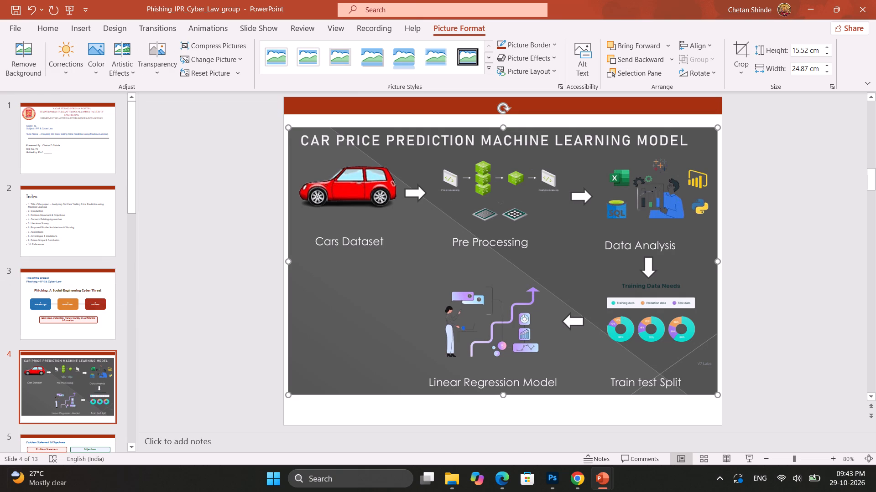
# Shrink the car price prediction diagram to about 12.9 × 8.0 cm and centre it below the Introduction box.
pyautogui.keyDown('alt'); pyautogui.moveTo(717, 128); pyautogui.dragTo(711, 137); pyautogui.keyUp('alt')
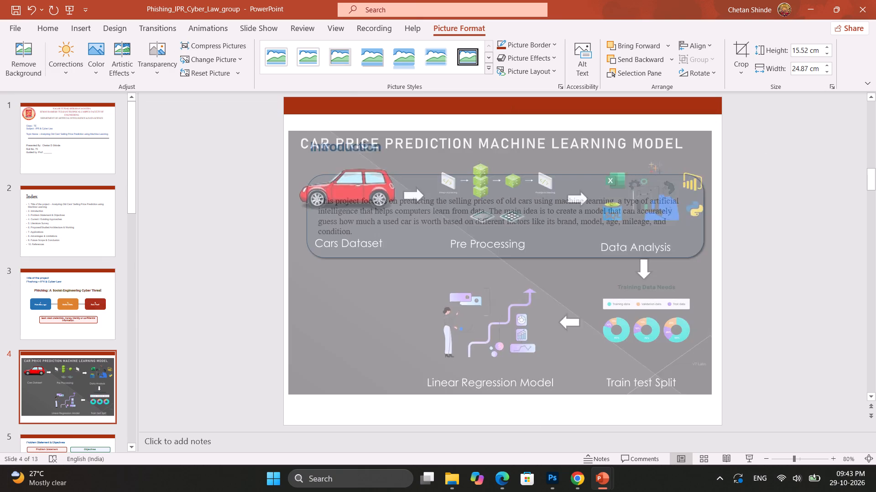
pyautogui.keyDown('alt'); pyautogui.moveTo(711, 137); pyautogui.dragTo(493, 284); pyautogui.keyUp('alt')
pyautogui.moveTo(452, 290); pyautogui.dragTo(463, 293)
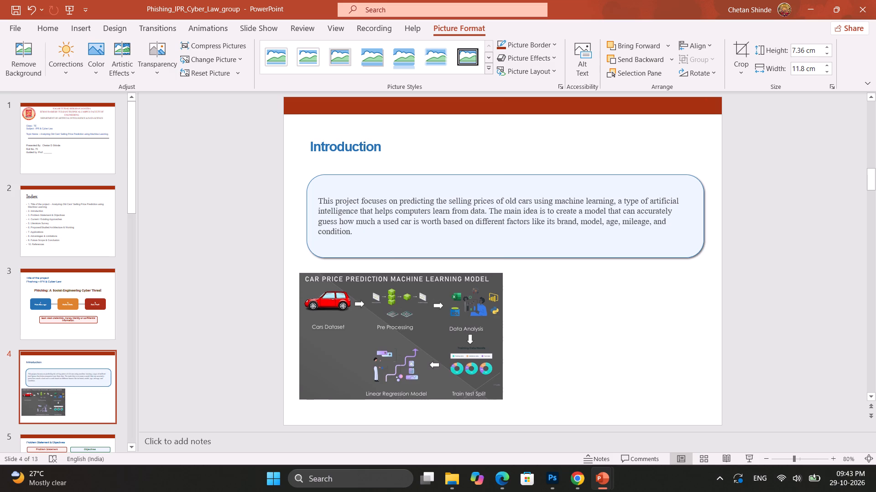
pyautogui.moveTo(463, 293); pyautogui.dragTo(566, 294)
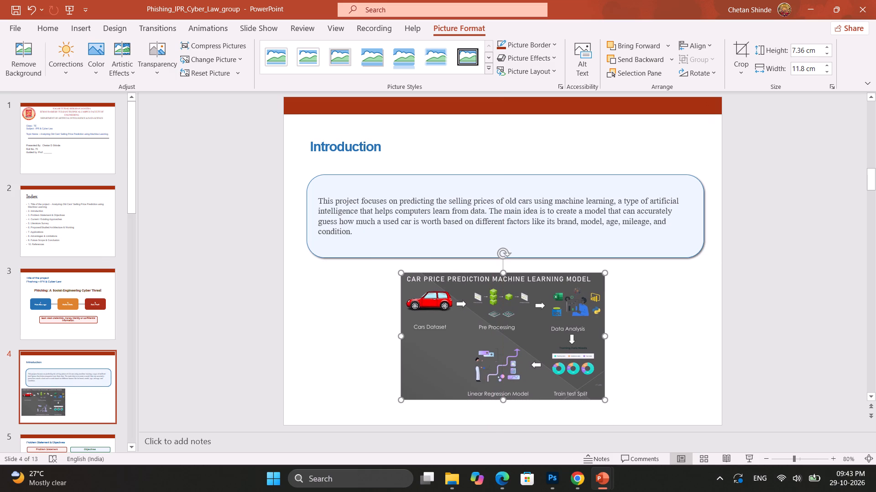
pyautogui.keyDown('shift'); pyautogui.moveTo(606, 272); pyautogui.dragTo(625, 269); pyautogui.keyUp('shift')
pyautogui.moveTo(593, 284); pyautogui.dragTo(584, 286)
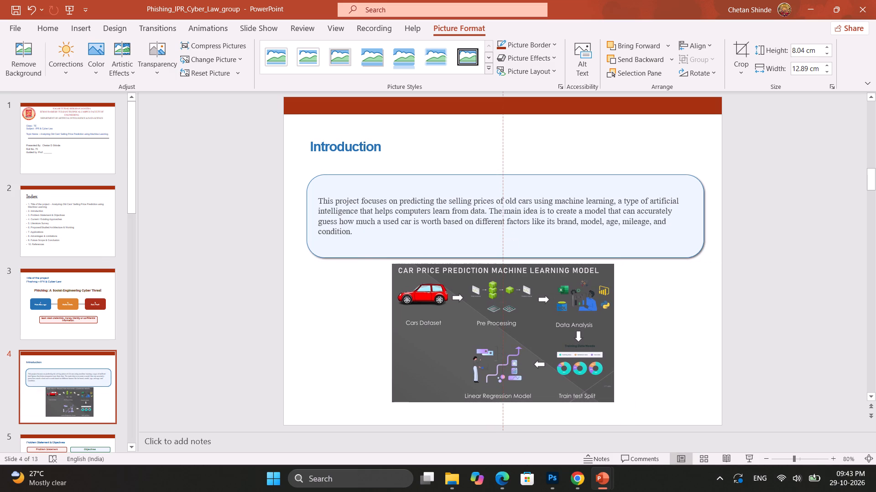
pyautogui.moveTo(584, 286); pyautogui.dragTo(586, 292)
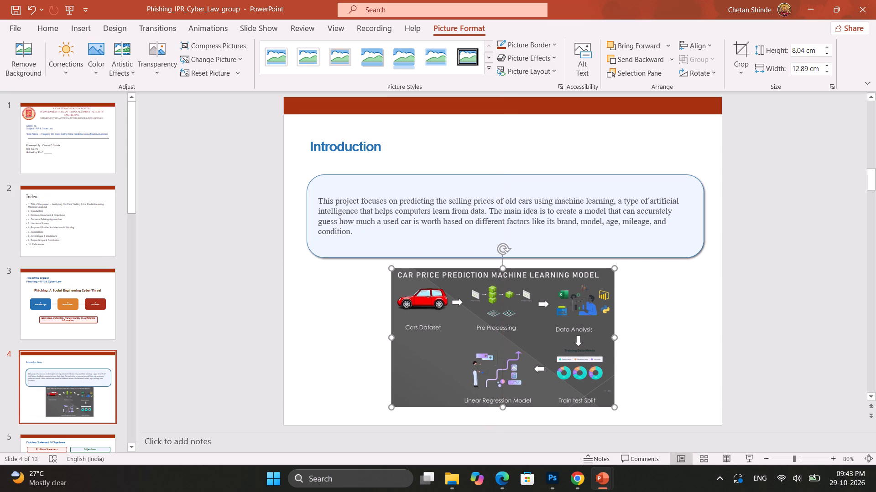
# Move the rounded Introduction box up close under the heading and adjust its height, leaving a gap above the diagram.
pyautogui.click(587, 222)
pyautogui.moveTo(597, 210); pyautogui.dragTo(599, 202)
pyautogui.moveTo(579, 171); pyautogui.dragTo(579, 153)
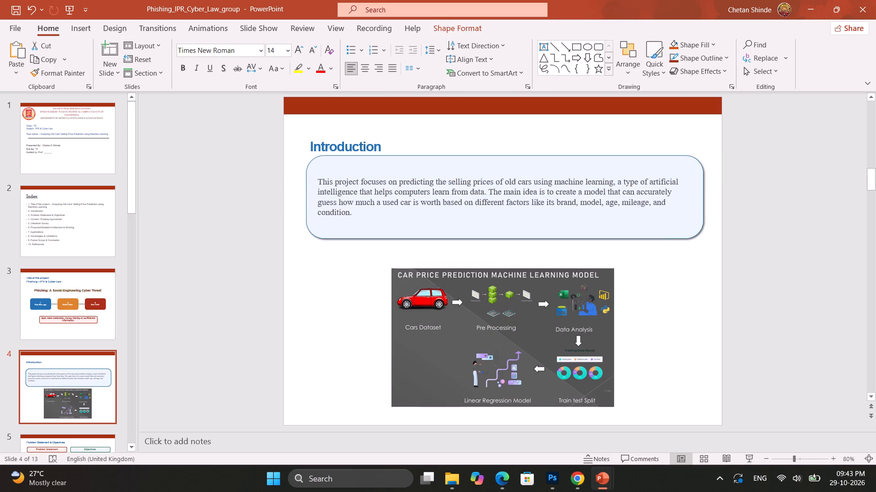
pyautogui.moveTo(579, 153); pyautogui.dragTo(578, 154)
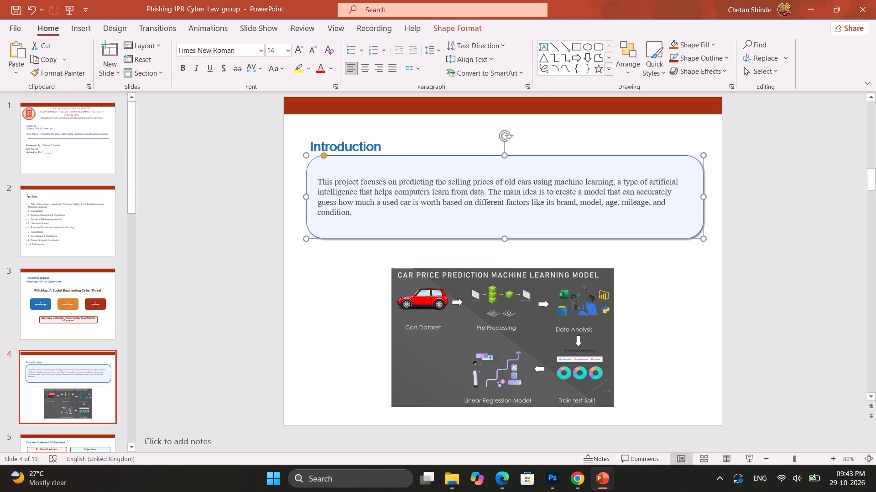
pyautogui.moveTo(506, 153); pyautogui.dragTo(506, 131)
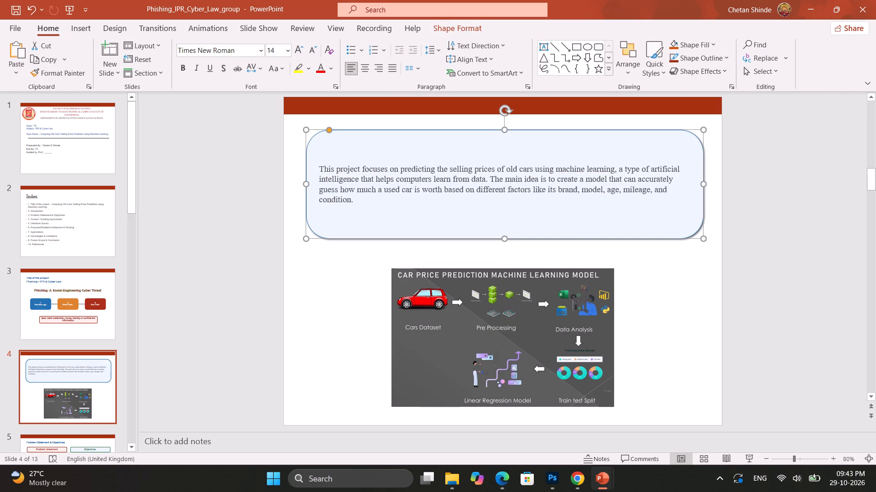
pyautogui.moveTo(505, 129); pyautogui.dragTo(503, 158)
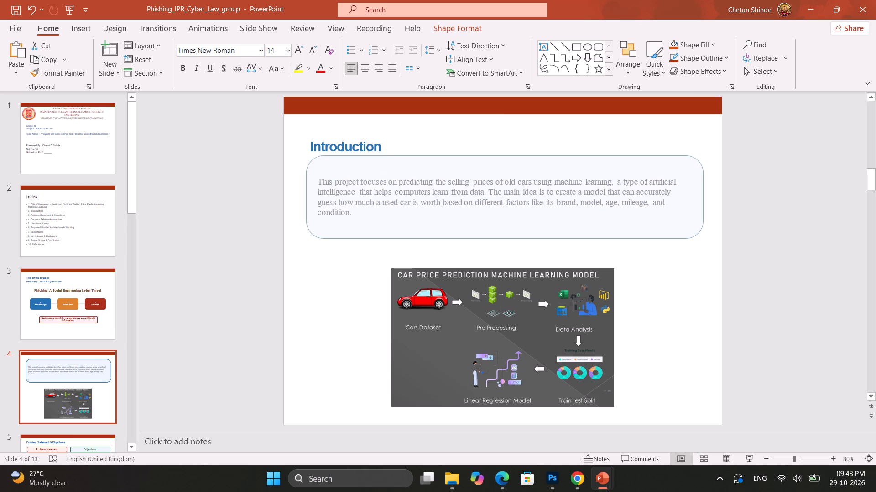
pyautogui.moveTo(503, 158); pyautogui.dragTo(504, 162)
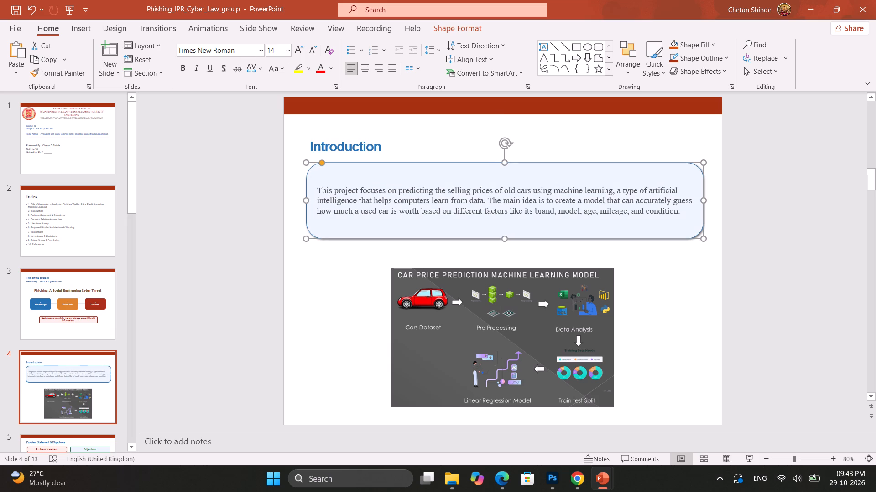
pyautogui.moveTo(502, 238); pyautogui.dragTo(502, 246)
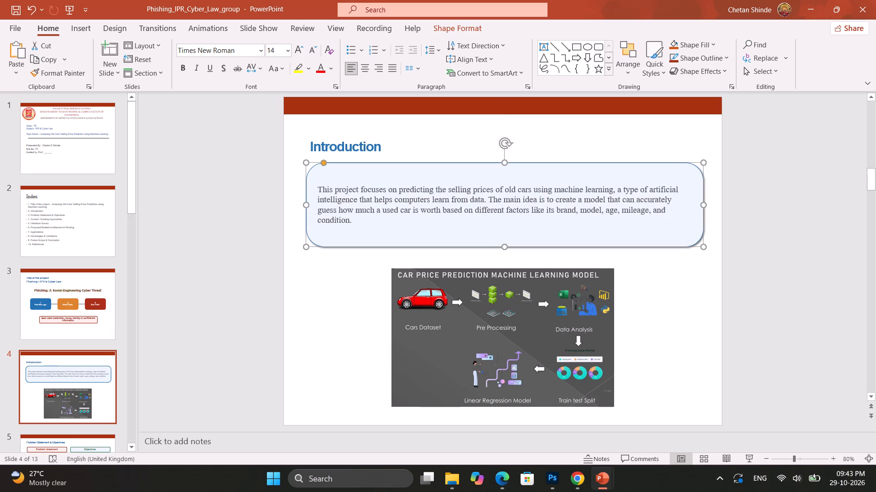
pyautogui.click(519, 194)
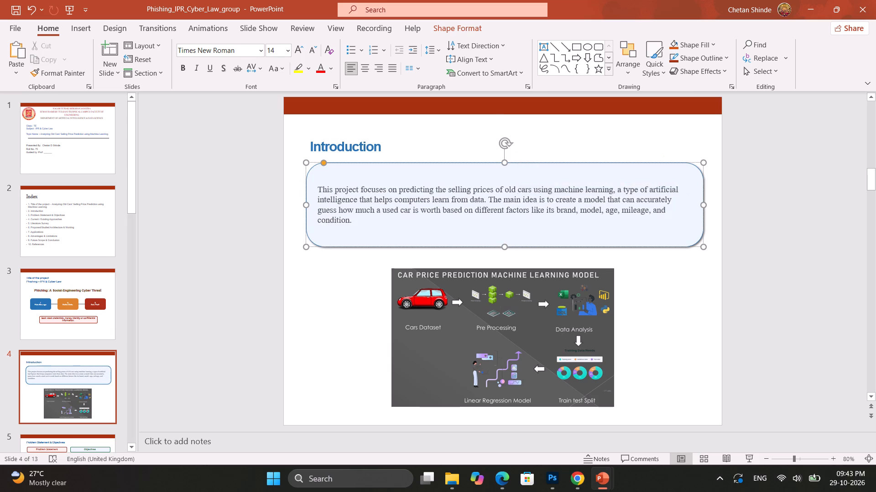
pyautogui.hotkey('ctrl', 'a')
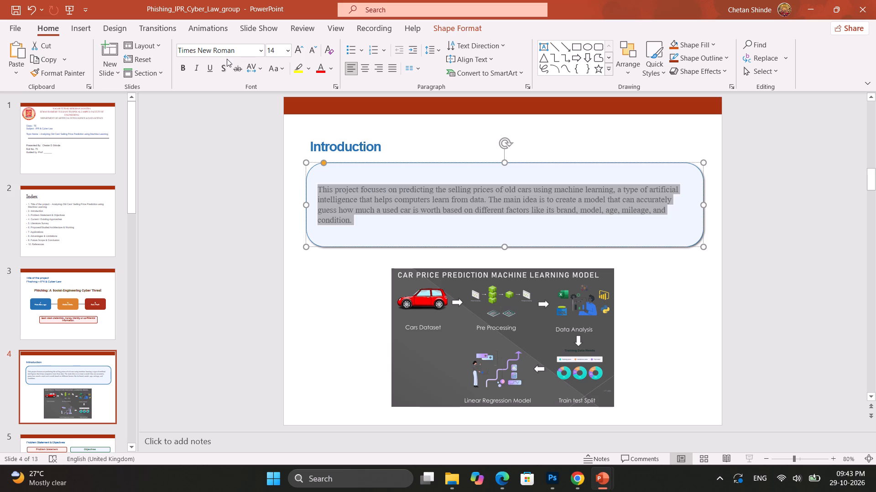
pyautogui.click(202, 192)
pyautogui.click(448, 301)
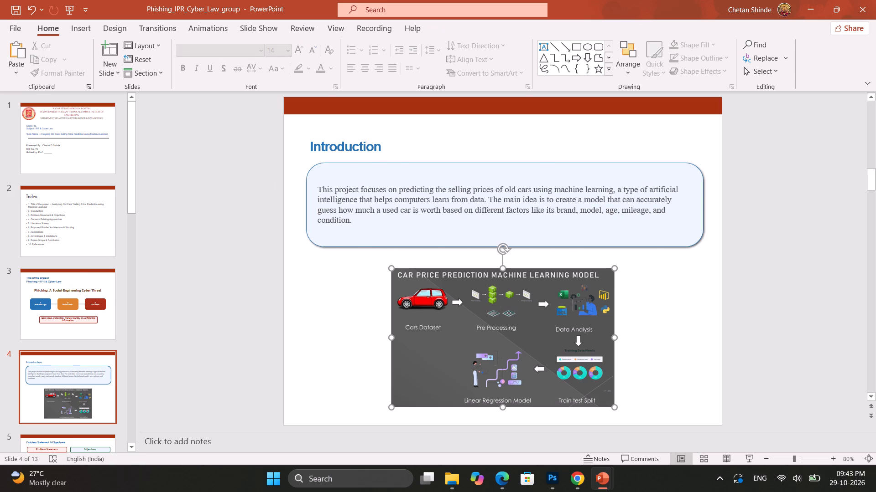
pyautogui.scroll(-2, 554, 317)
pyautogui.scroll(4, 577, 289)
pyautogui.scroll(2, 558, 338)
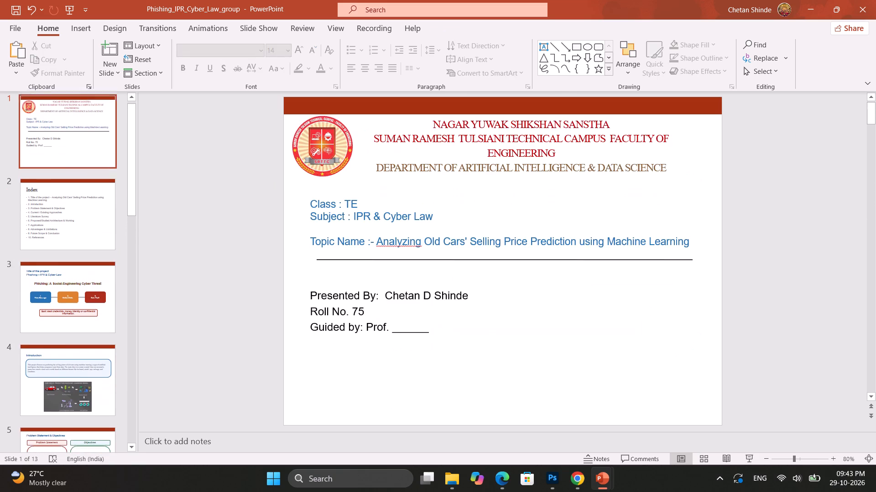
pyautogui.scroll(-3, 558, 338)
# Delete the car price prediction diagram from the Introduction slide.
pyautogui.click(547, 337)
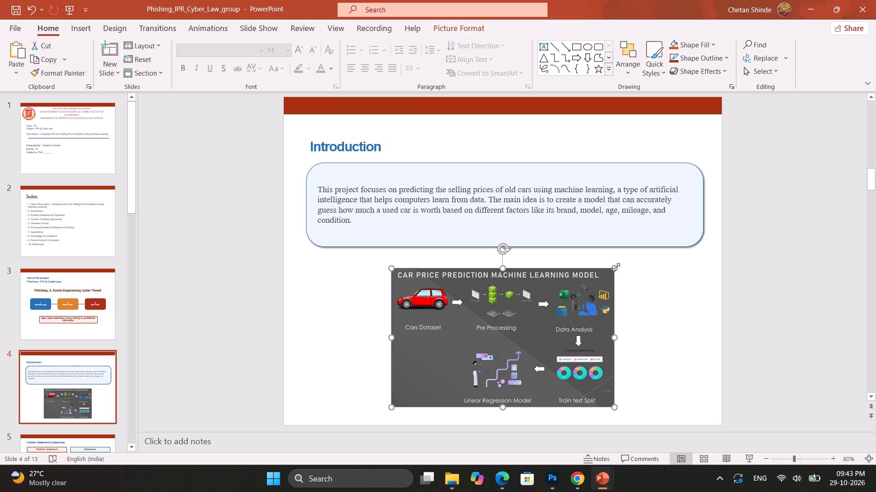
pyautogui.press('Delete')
# Copy the Introduction paragraph, and delete it together with its rounded box, leaving only the slide's heading.
pyautogui.click(539, 223)
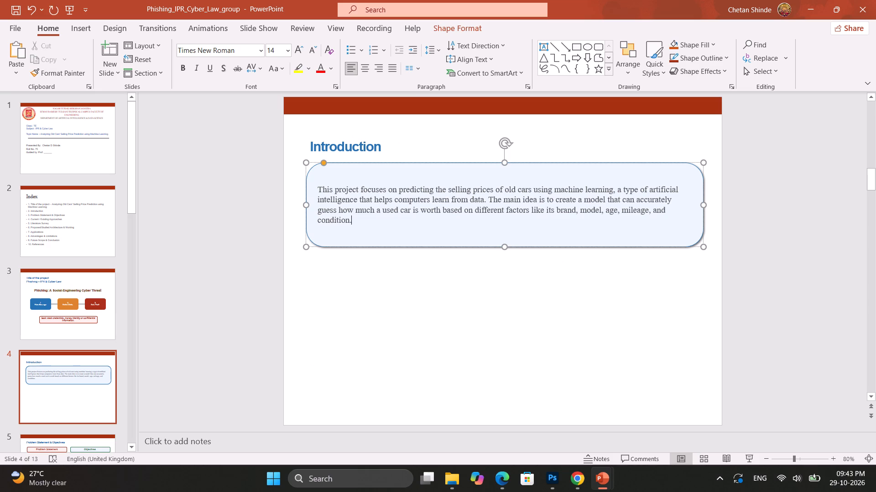
pyautogui.click(514, 203)
pyautogui.hotkey('ctrl', 'a')
pyautogui.hotkey('ctrl', 'c')
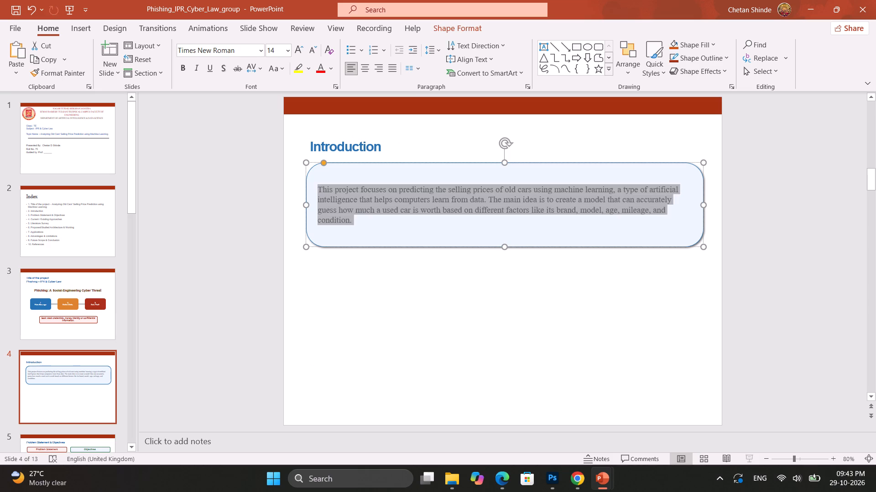
pyautogui.press('Delete')
pyautogui.press('Delete')
pyautogui.click(447, 198)
pyautogui.press('Delete')
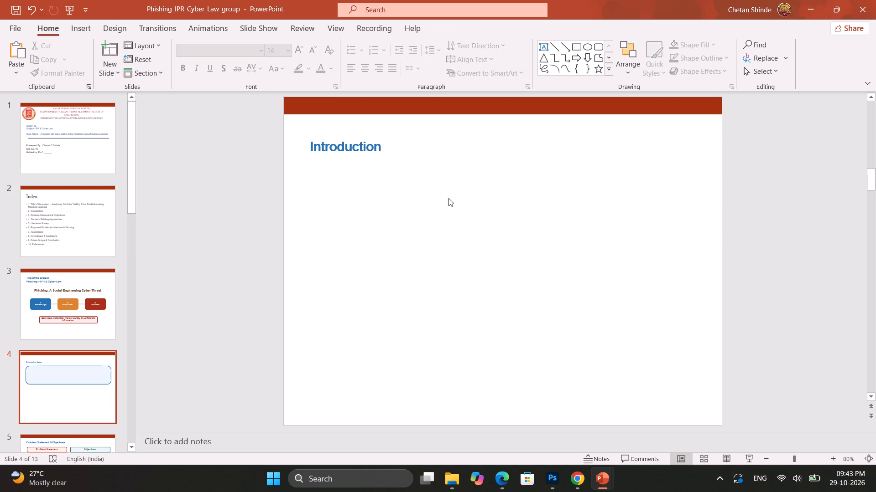
pyautogui.click(334, 206)
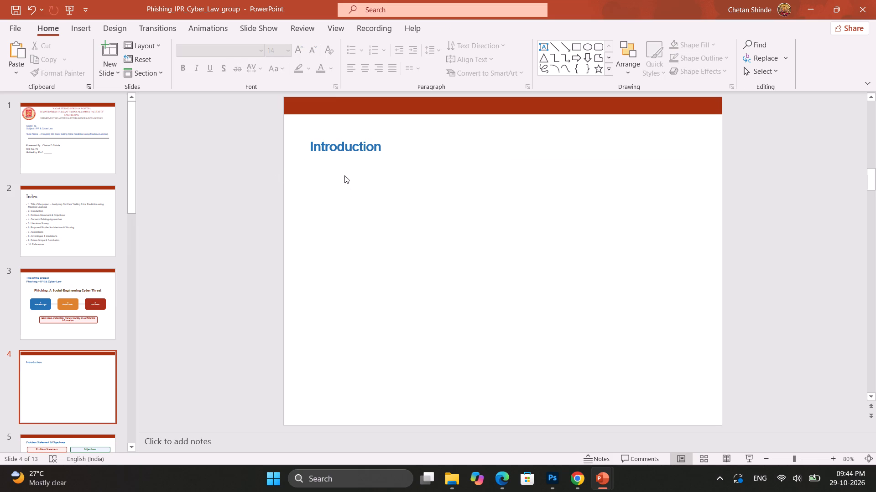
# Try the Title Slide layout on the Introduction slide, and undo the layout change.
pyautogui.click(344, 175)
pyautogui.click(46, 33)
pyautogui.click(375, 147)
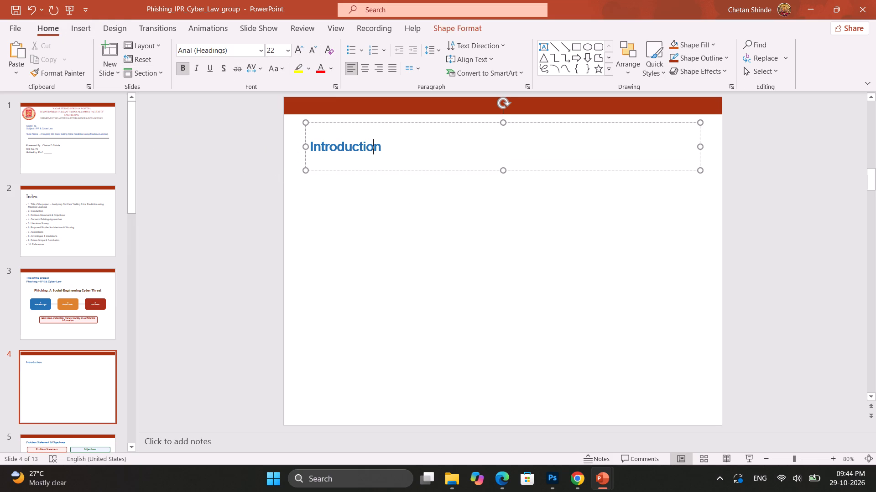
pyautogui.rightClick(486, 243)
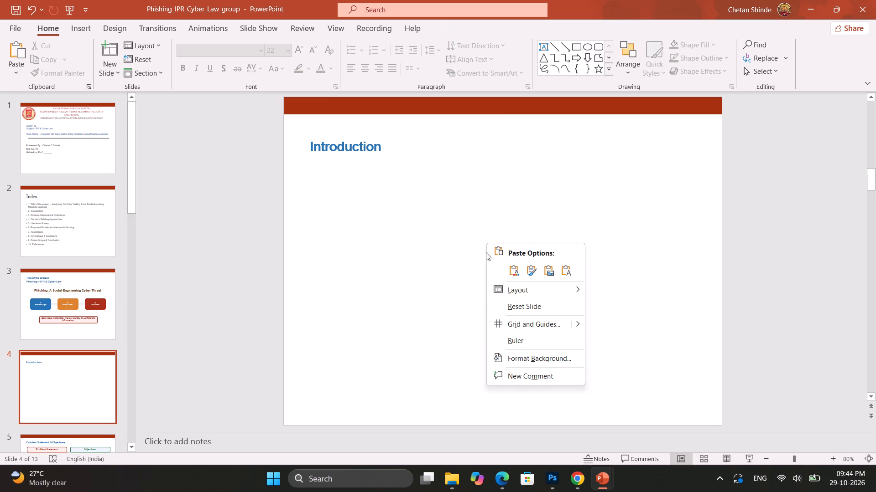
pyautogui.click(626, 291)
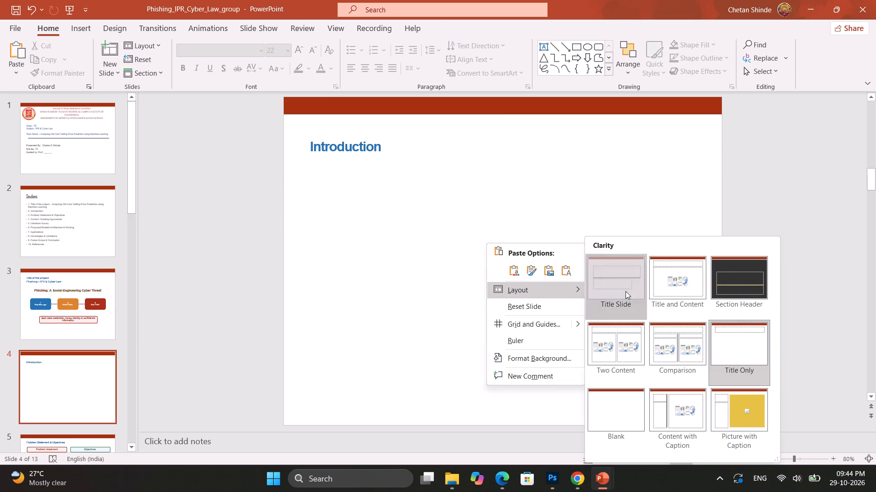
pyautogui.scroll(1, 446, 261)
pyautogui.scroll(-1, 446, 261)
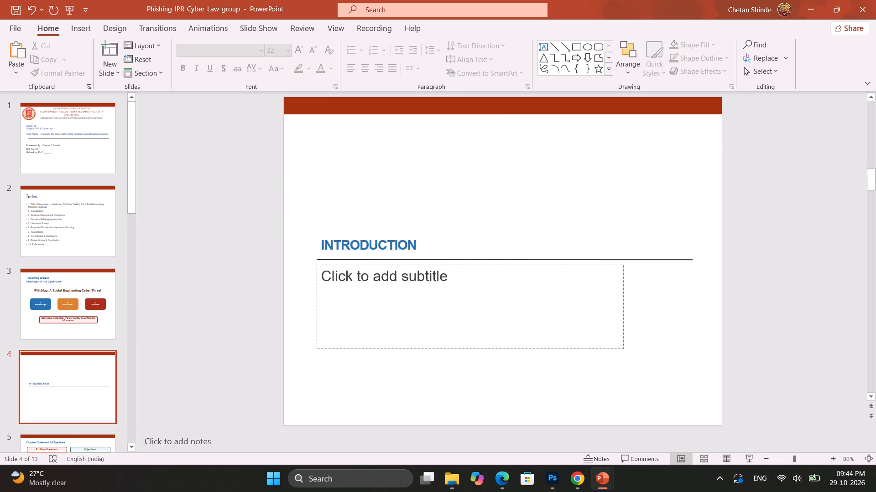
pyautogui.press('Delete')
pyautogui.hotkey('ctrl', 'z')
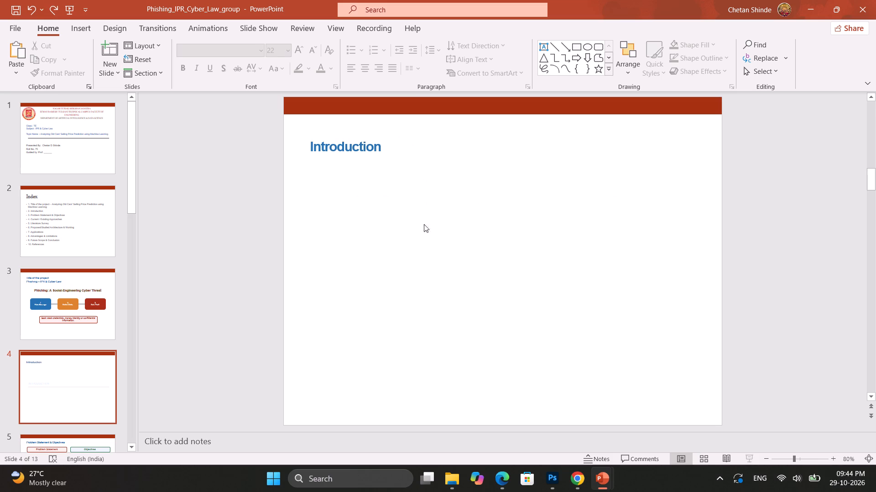
# Paste the copied project description paragraph onto the Introduction slide as its own text box.
pyautogui.rightClick(366, 212)
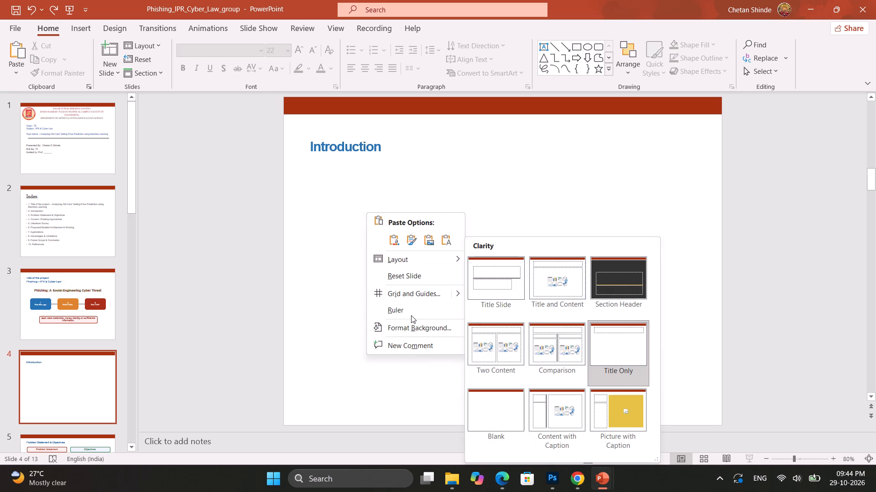
pyautogui.click(387, 246)
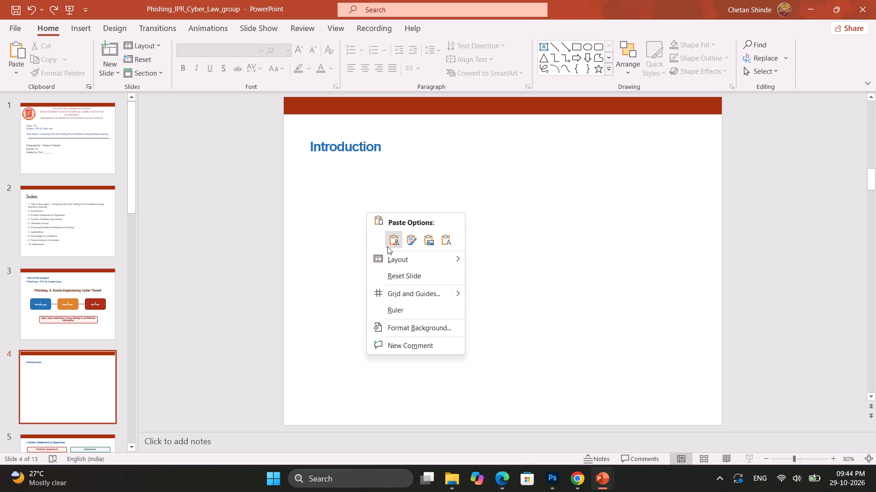
pyautogui.doubleClick(444, 250)
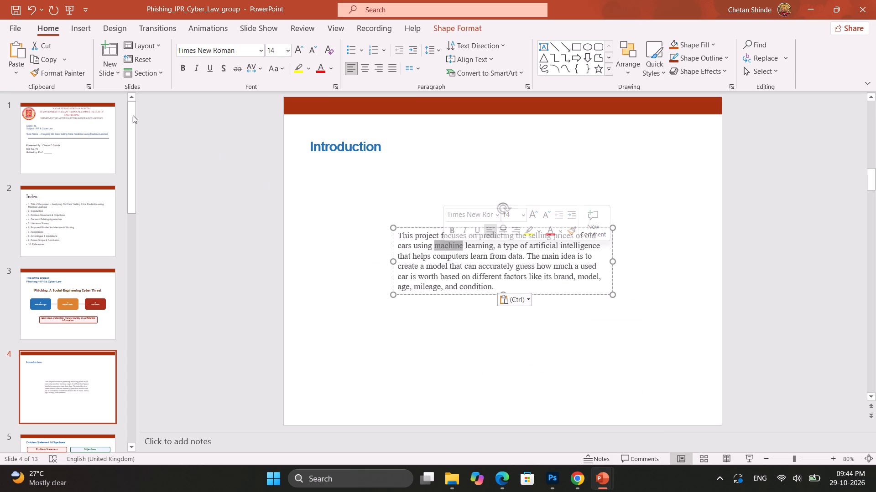
# Align the pasted paragraph's text box with the Introduction heading just below it, and widen it to nearly the slide's full width.
pyautogui.moveTo(393, 227); pyautogui.dragTo(329, 206)
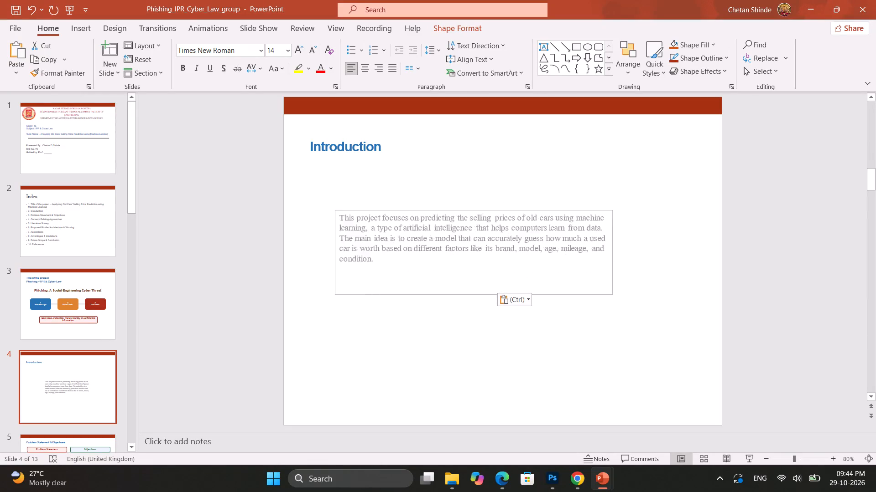
pyautogui.moveTo(329, 206); pyautogui.dragTo(309, 177)
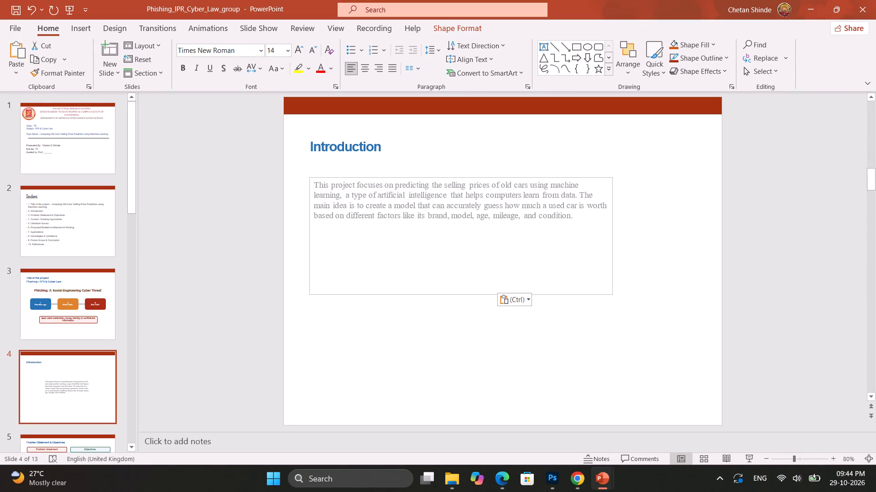
pyautogui.moveTo(309, 177); pyautogui.dragTo(309, 177)
pyautogui.moveTo(613, 225); pyautogui.dragTo(709, 276)
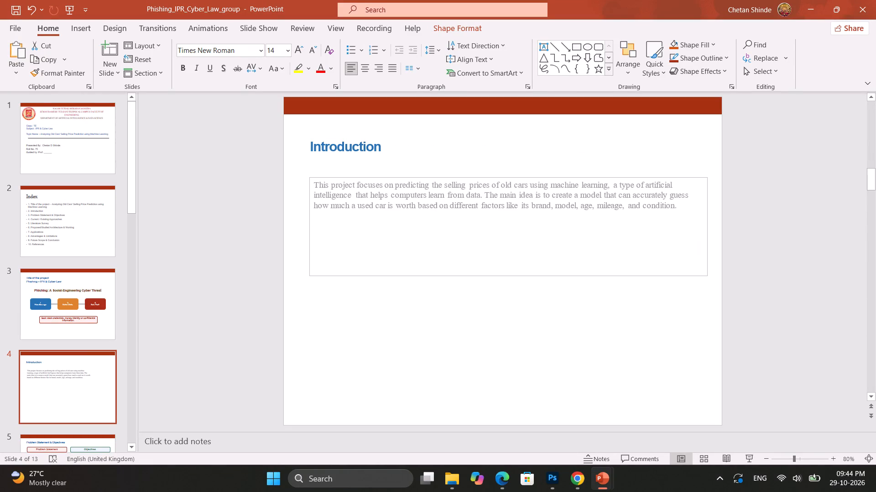
pyautogui.moveTo(709, 276); pyautogui.dragTo(709, 275)
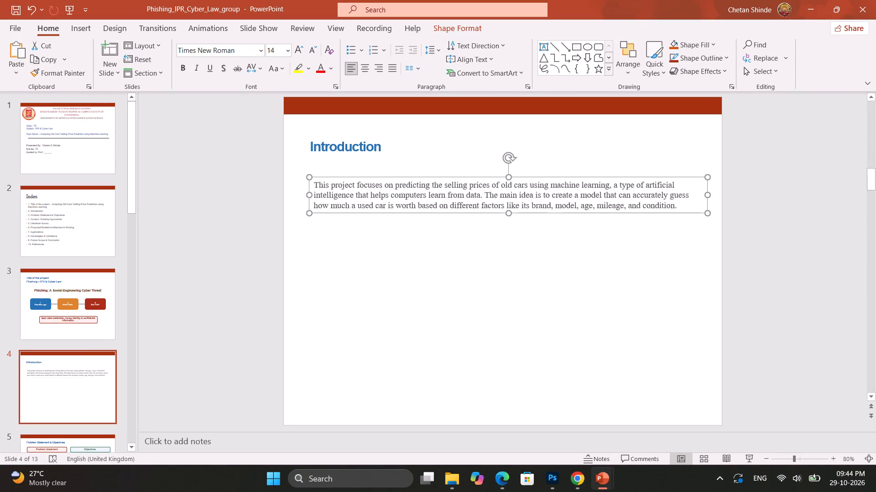
# Set the whole Introduction paragraph's font size to 16.
pyautogui.doubleClick(549, 198)
pyautogui.hotkey('ctrl', 'a')
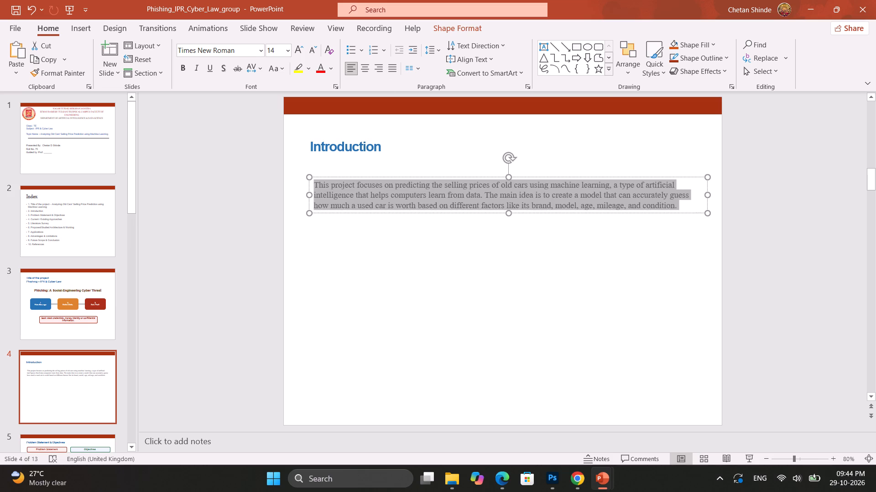
pyautogui.doubleClick(272, 49)
pyautogui.write('16')
pyautogui.press('Return')
# Narrow the Introduction paragraph's text box from its right side to about three quarters of the slide's width.
pyautogui.moveTo(507, 229); pyautogui.dragTo(506, 229)
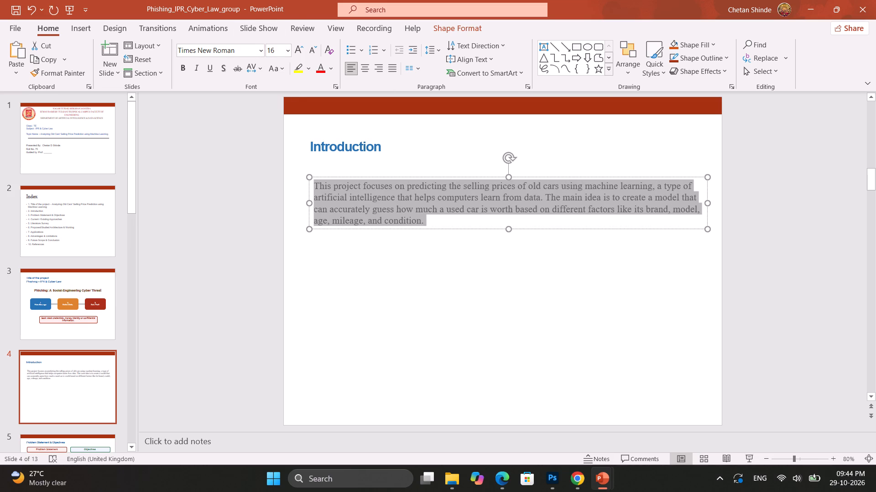
pyautogui.moveTo(506, 229); pyautogui.dragTo(506, 249)
pyautogui.moveTo(707, 201); pyautogui.dragTo(704, 202)
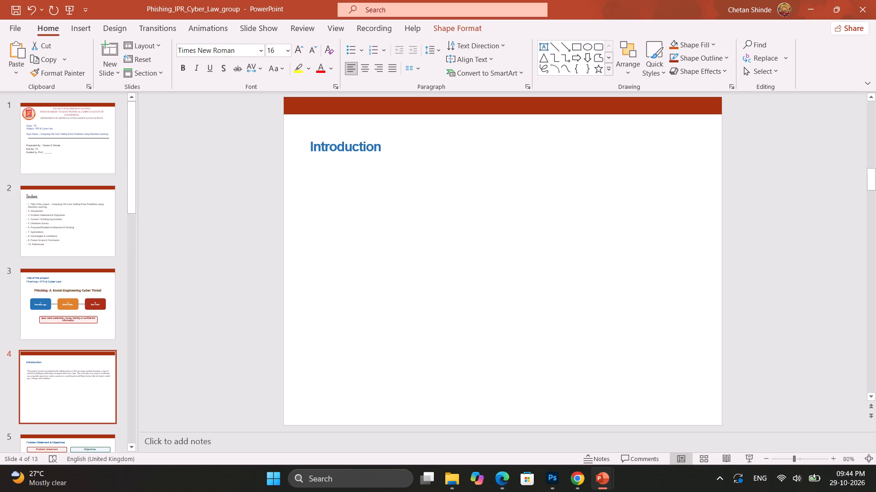
pyautogui.moveTo(704, 202); pyautogui.dragTo(646, 205)
pyautogui.moveTo(579, 194); pyautogui.dragTo(592, 209)
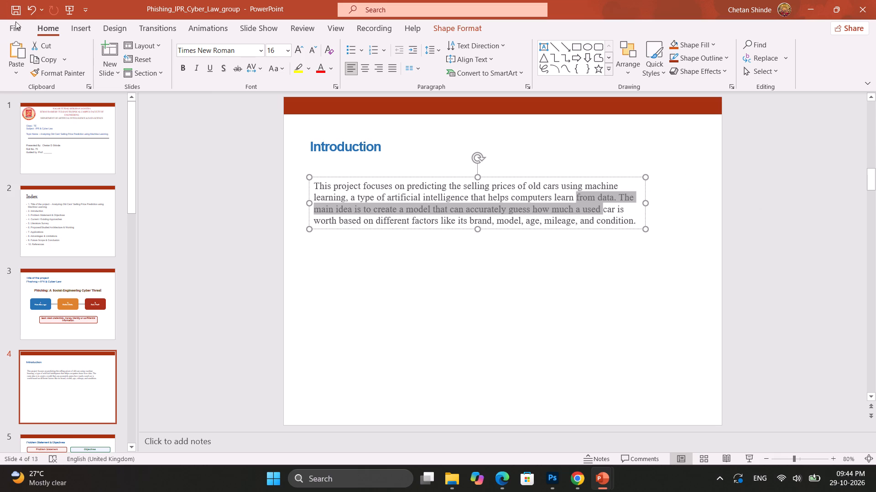
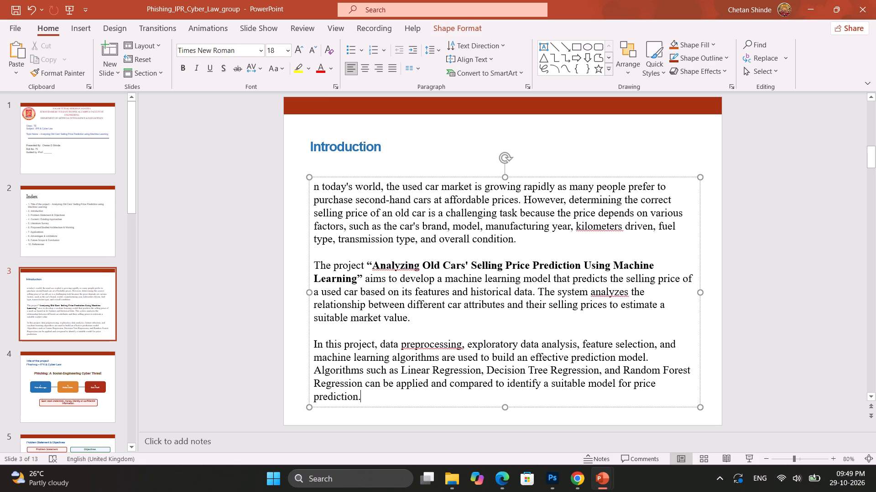
pyautogui.scroll(-1, 404, 262)
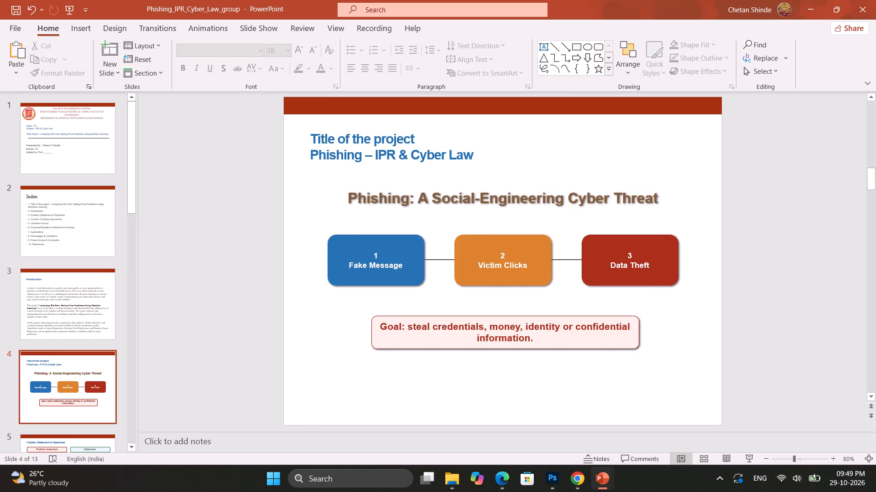
pyautogui.scroll(1, 391, 260)
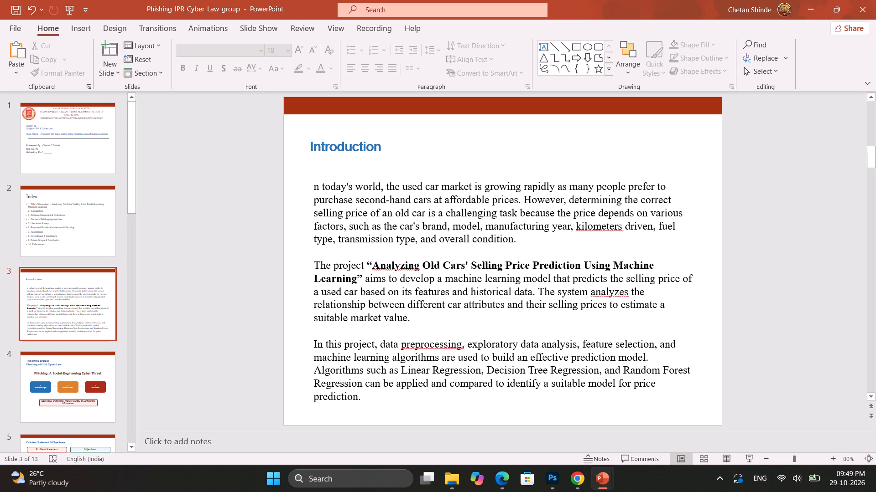
pyautogui.moveTo(316, 186); pyautogui.dragTo(312, 190)
pyautogui.moveTo(318, 187); pyautogui.dragTo(311, 189)
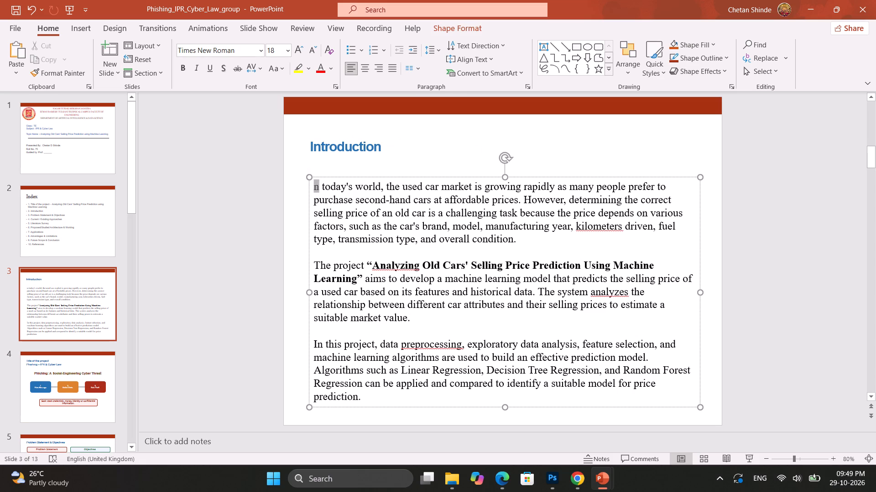
pyautogui.moveTo(311, 189); pyautogui.dragTo(309, 189)
pyautogui.press('BackSpace')
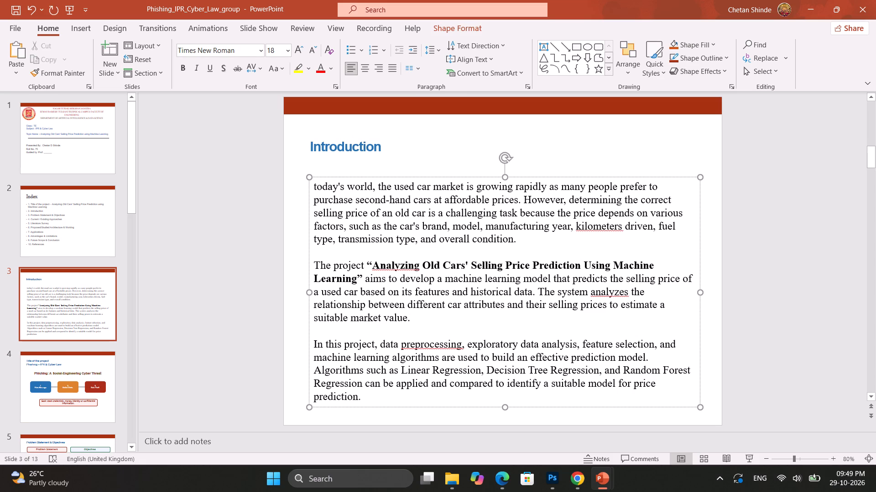
# Look over the slides from the title slide to slide 4 to find the next content to replace.
pyautogui.scroll(-2, 351, 209)
pyautogui.scroll(1, 423, 219)
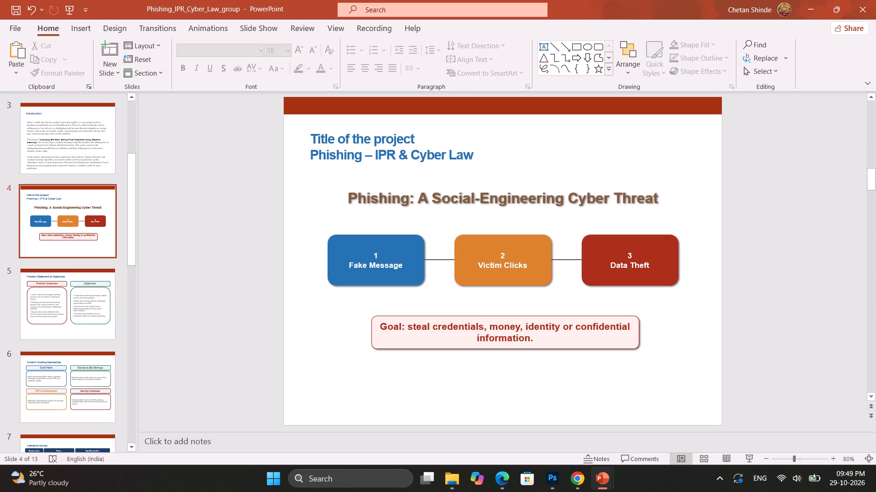
pyautogui.scroll(3, 401, 223)
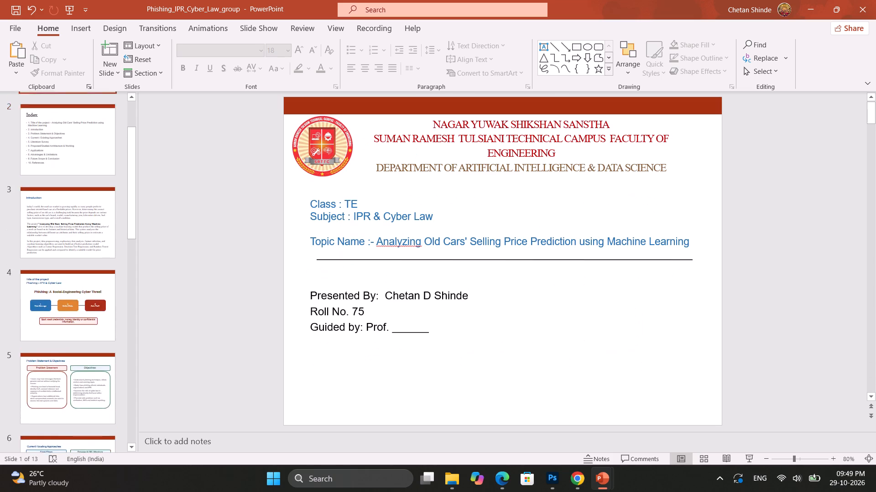
pyautogui.scroll(2, 401, 223)
pyautogui.scroll(-3, 401, 223)
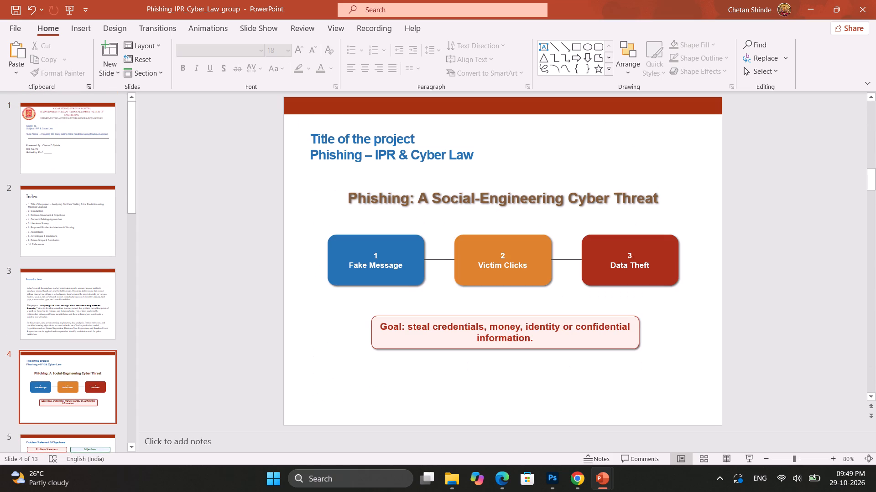
pyautogui.click(389, 204)
pyautogui.hotkey('ctrl', 'a')
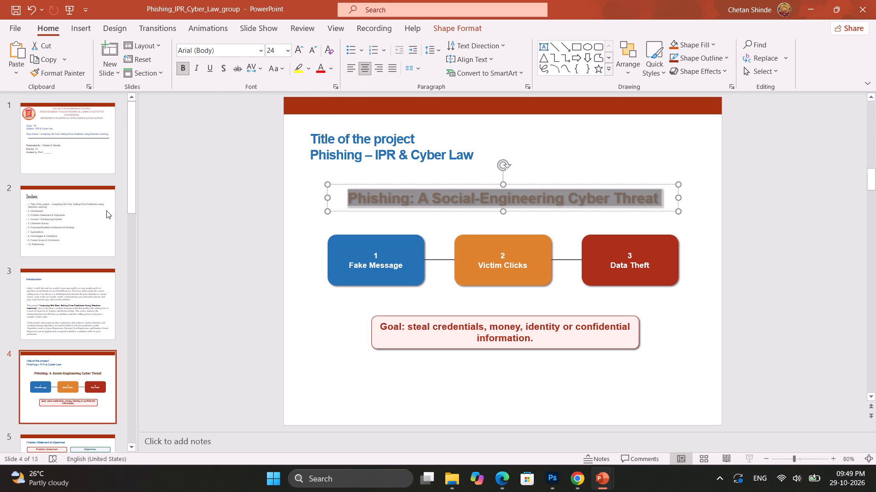
pyautogui.click(184, 173)
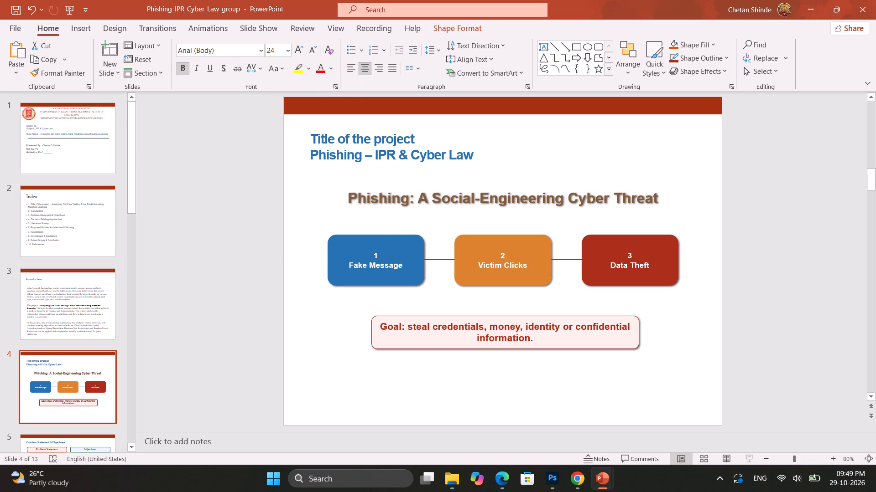
# Delete the Fake Message, Victim Clicks and Data Theft boxes and their connecting lines from slide 4.
pyautogui.click(373, 260)
pyautogui.press('Delete')
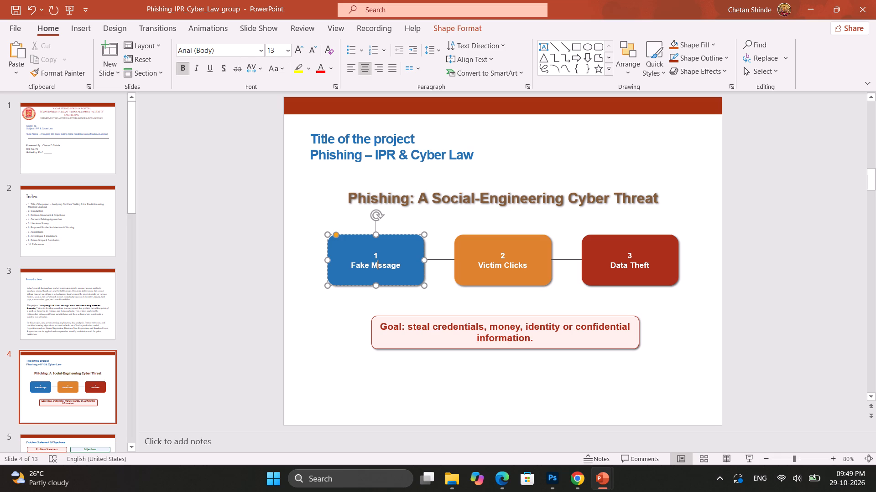
pyautogui.click(353, 252)
pyautogui.press('Delete')
pyautogui.click(348, 235)
pyautogui.press('Delete')
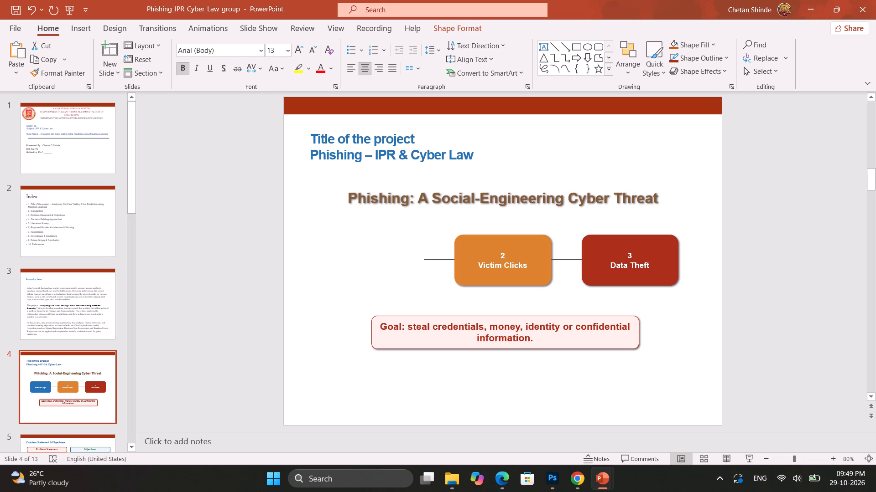
pyautogui.click(469, 236)
pyautogui.press('Delete')
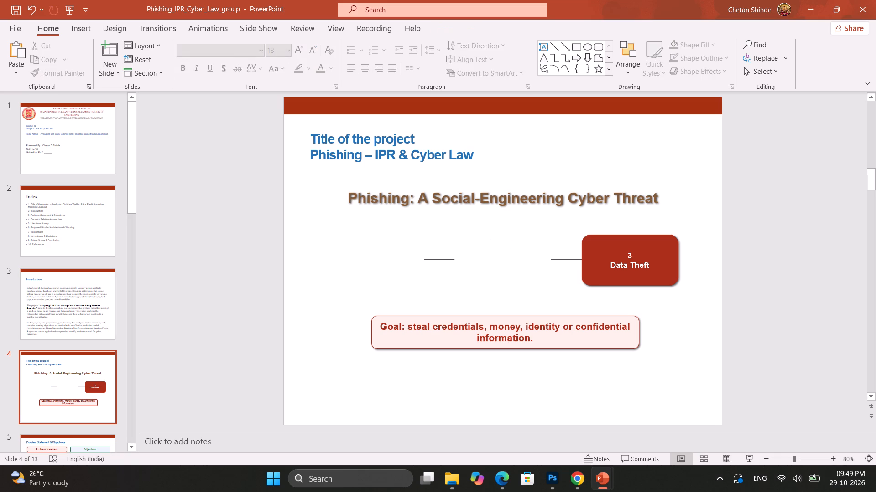
pyautogui.click(607, 243)
pyautogui.press('Delete')
pyautogui.moveTo(536, 254); pyautogui.dragTo(667, 287)
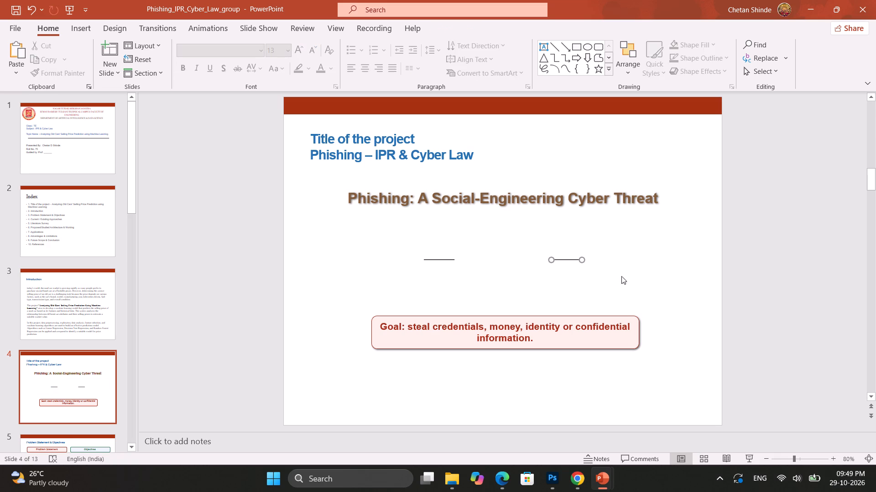
pyautogui.press('Delete')
pyautogui.moveTo(396, 244); pyautogui.dragTo(507, 282)
pyautogui.press('Delete')
# Delete the "Goal: steal credentials, money, identity or confidential information." box from slide 4.
pyautogui.moveTo(340, 316); pyautogui.dragTo(595, 374)
pyautogui.moveTo(595, 374); pyautogui.dragTo(745, 409)
pyautogui.moveTo(335, 285); pyautogui.dragTo(866, 467)
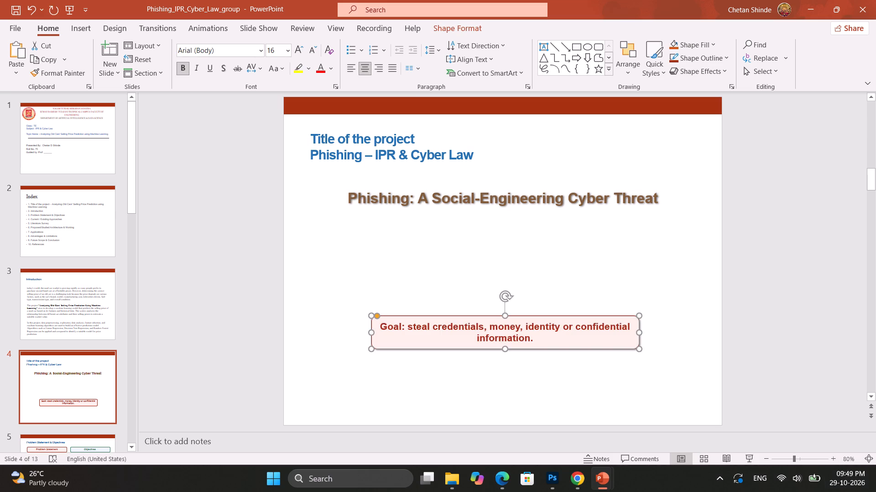
pyautogui.press('Delete')
# Replace the "Phishing: A Social-Engineering Cyber Threat" heading on slide 4 with "MODEL".
pyautogui.click(462, 202)
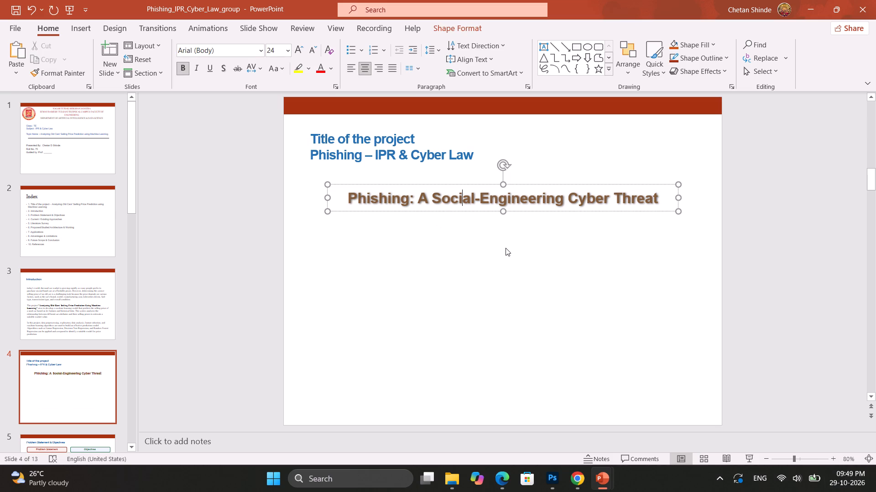
pyautogui.doubleClick(464, 204)
pyautogui.hotkey('ctrl', 'a')
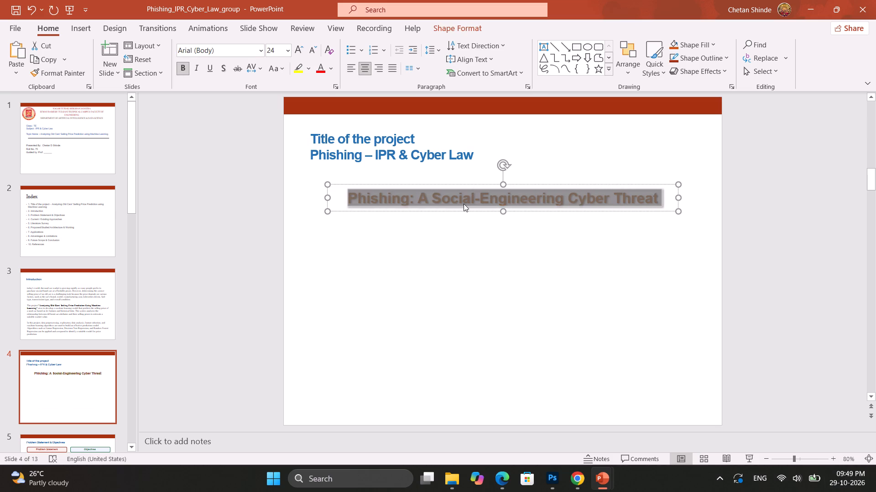
pyautogui.write('model')
pyautogui.hotkey('ctrl', 'a')
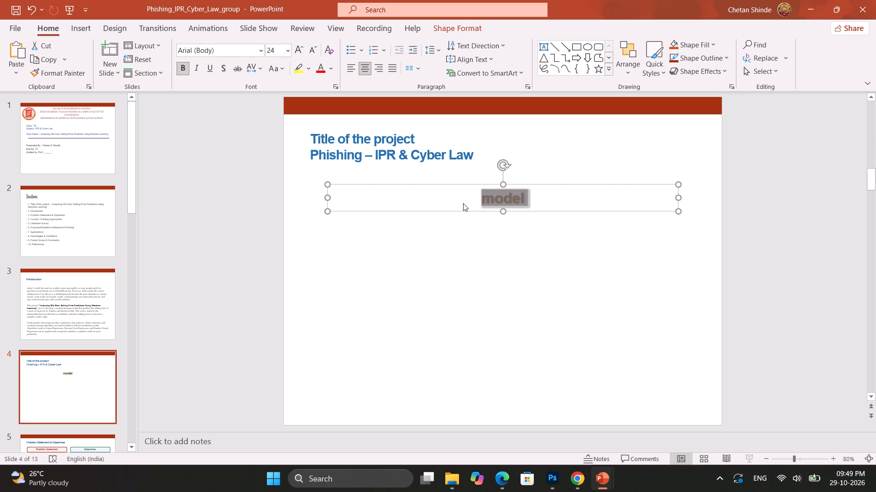
pyautogui.write('MODEL')
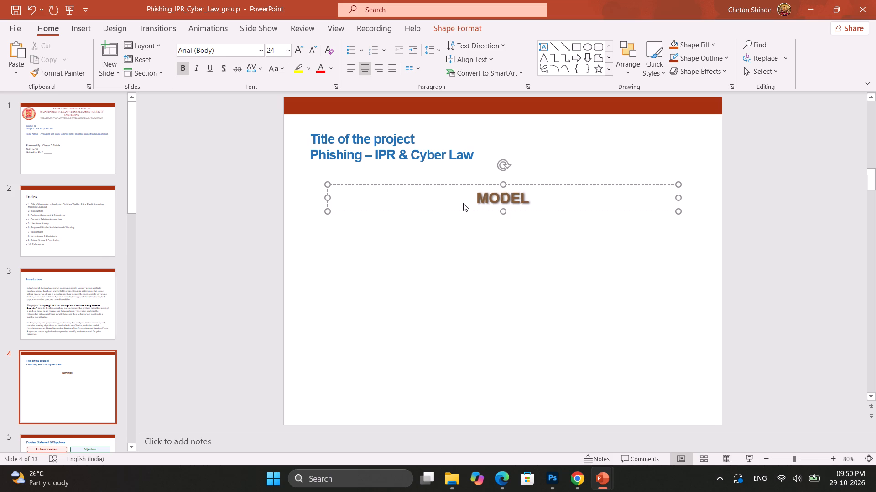
pyautogui.scroll(1, 463, 203)
pyautogui.scroll(-1, 285, 188)
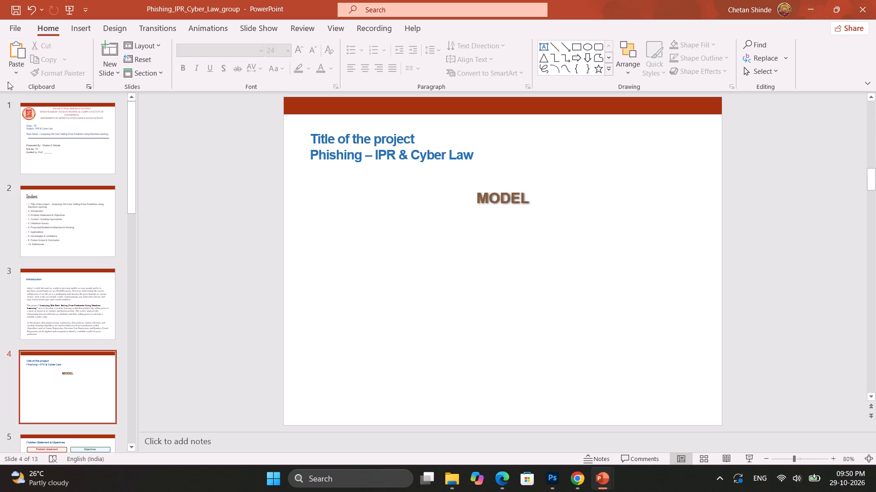
# Change the font colour of the MODEL heading on slide 4 to a lighter tint of the theme's dark red.
pyautogui.click(191, 169)
pyautogui.click(521, 195)
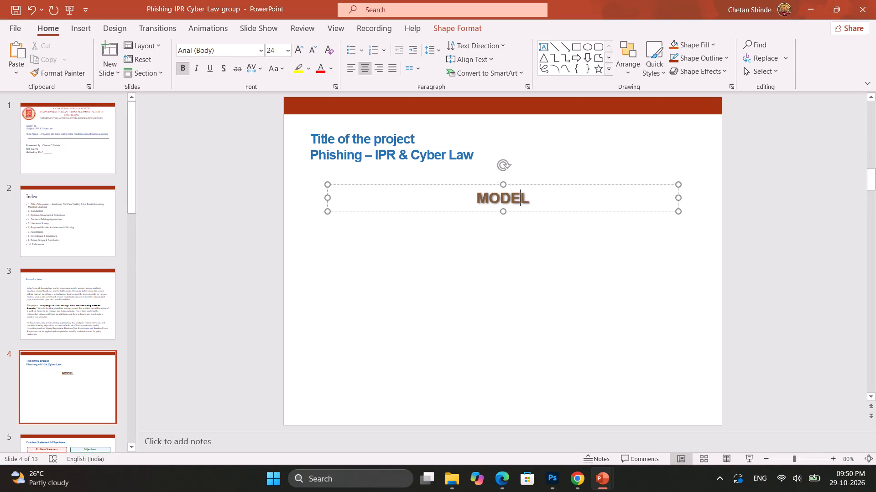
pyautogui.hotkey('ctrl', 'a')
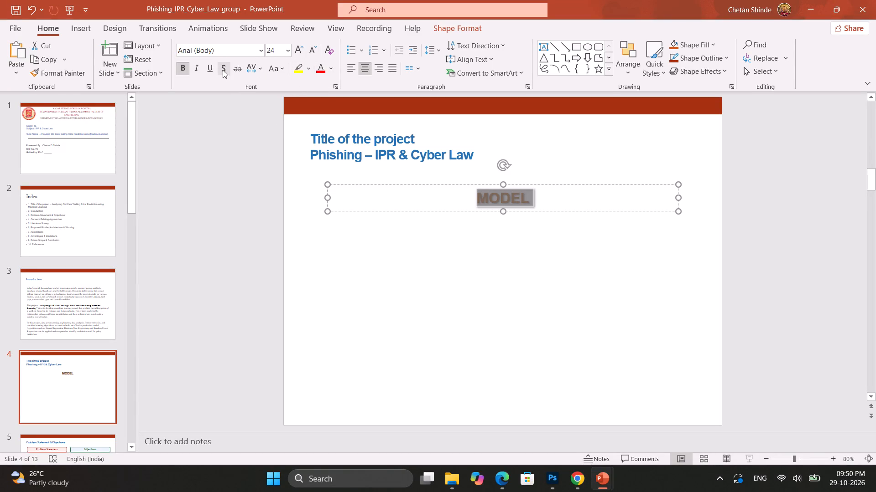
pyautogui.click(331, 67)
pyautogui.click(328, 96)
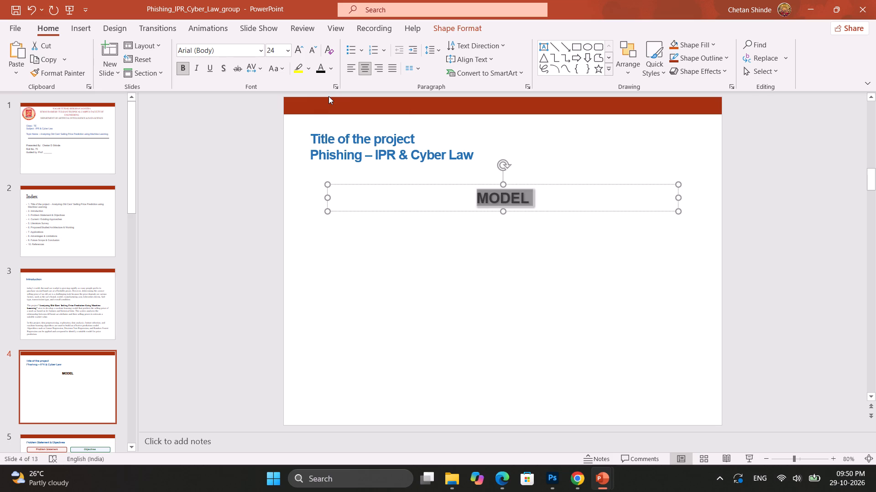
pyautogui.click(329, 68)
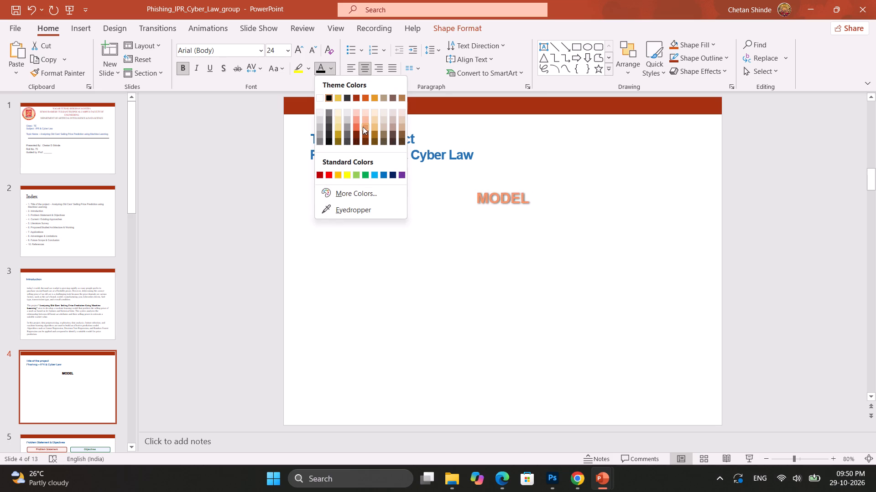
pyautogui.click(357, 126)
pyautogui.click(229, 174)
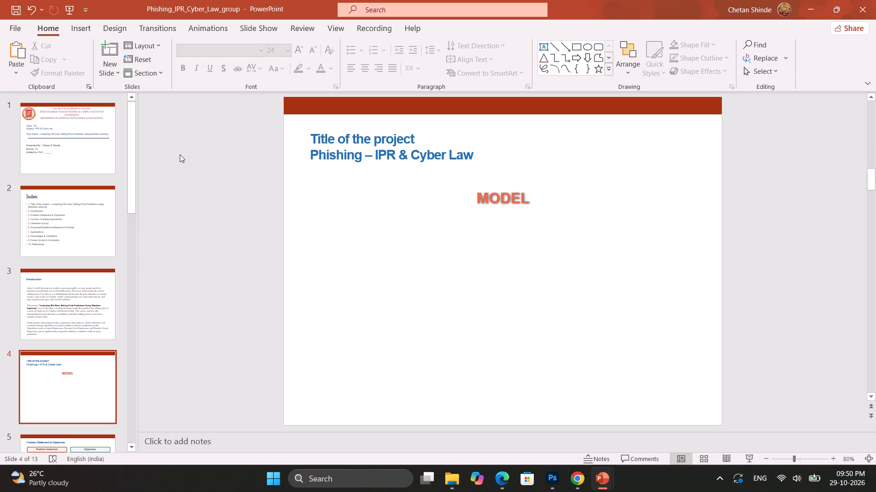
pyautogui.keyDown('alt'); pyautogui.scroll(2, 180, 154); pyautogui.keyUp('alt')
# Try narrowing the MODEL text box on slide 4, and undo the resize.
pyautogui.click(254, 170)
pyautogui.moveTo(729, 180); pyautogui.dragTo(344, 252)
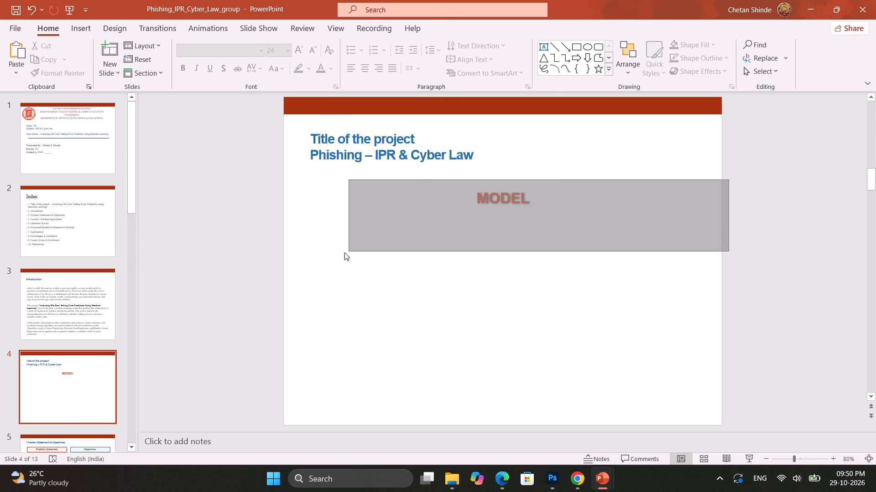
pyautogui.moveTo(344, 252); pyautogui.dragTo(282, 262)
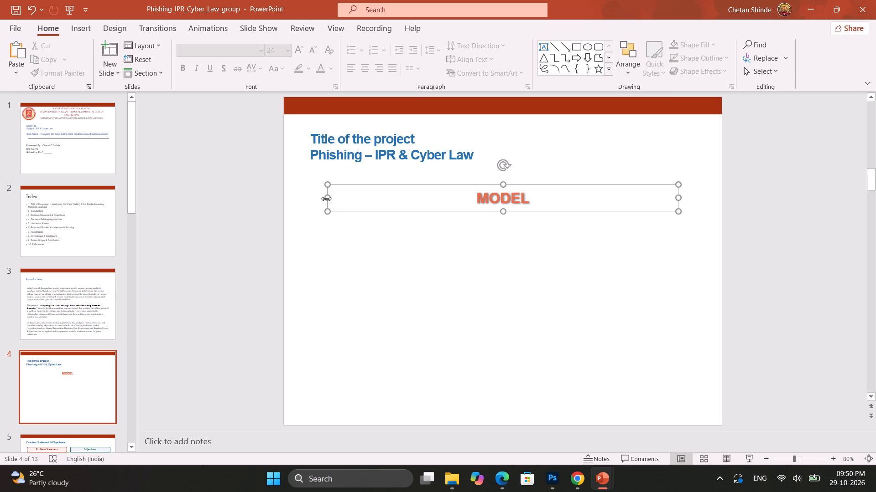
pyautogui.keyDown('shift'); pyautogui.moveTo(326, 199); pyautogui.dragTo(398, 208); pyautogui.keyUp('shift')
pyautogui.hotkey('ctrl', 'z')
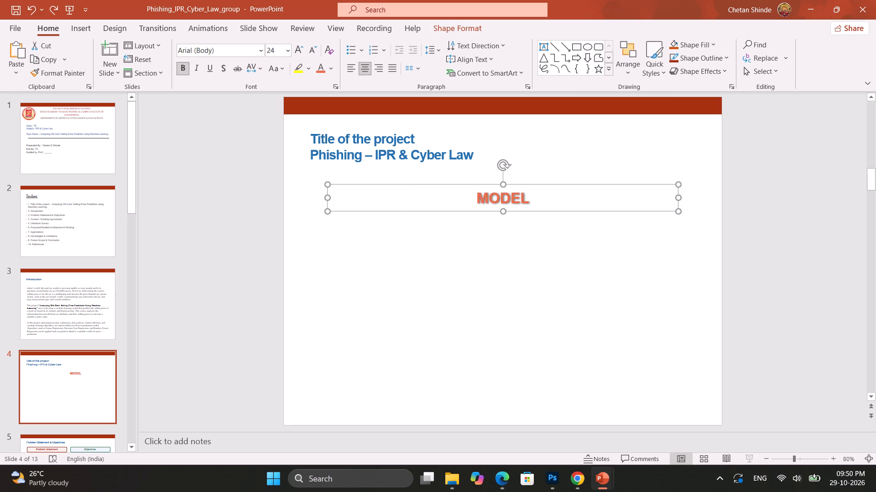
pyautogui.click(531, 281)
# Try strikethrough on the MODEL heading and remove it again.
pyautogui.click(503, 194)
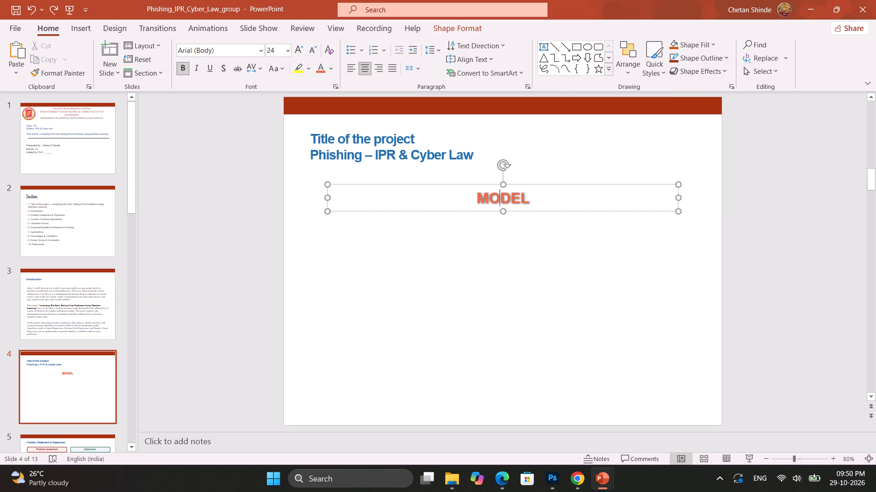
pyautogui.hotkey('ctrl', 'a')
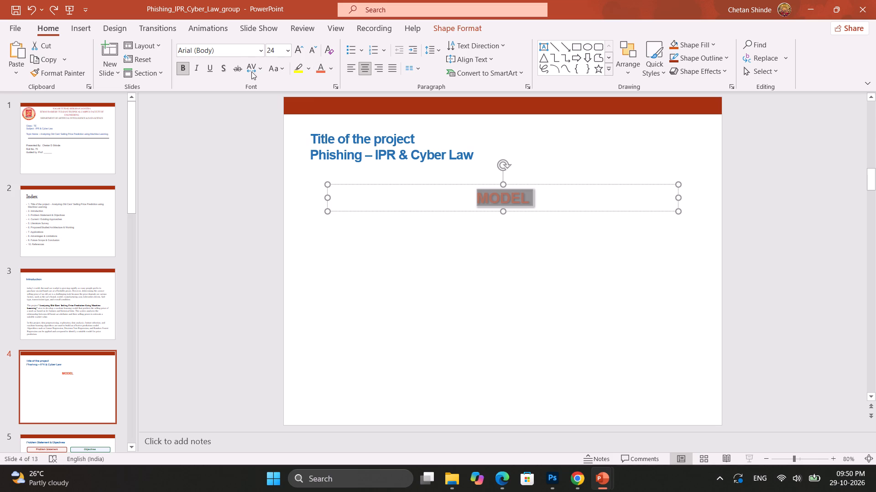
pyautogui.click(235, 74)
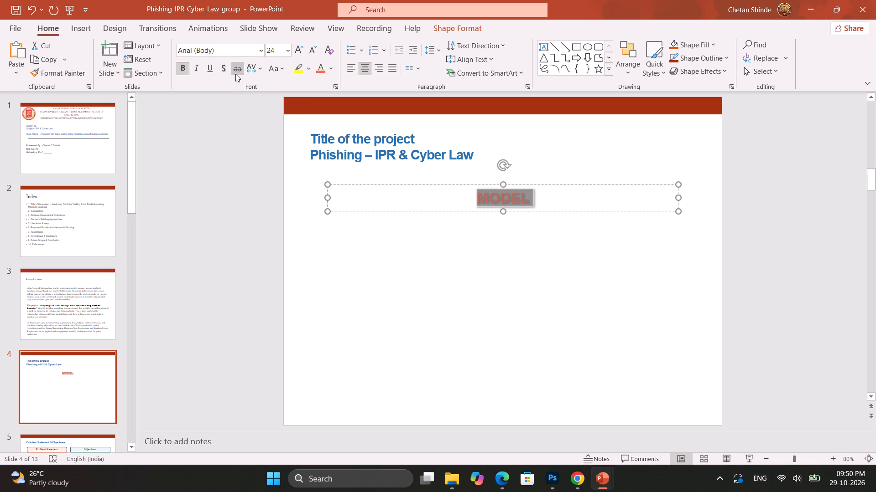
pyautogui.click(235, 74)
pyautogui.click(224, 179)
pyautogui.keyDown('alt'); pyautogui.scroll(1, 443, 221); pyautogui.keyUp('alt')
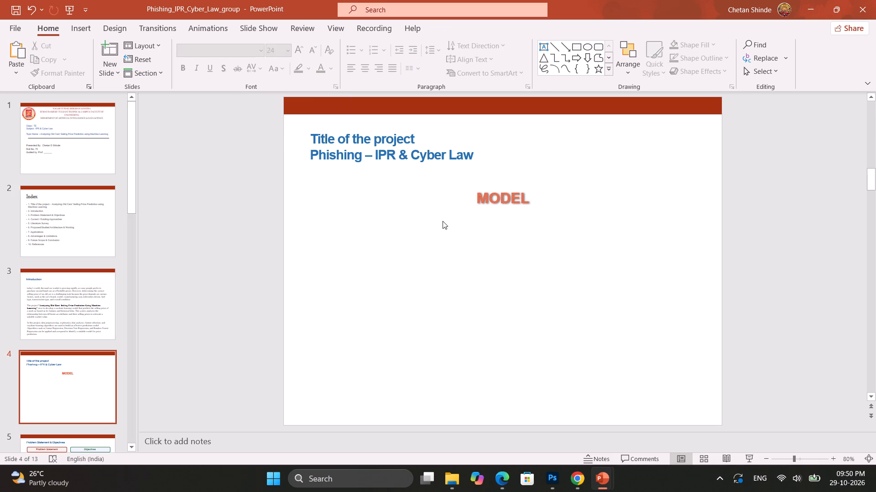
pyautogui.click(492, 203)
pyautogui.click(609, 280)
# Start inserting a picture from this device and look through the Downloads folder for the model diagram.
pyautogui.click(79, 35)
pyautogui.click(80, 61)
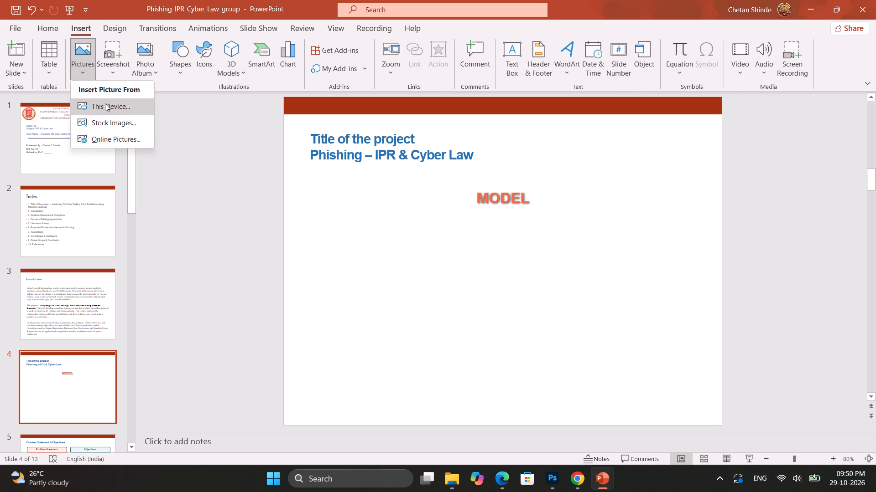
pyautogui.click(105, 103)
pyautogui.scroll(2, 65, 130)
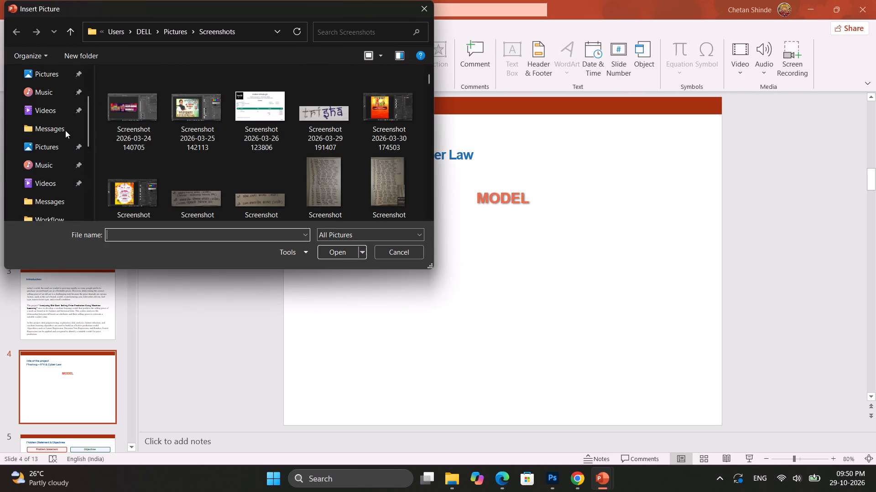
pyautogui.scroll(1, 65, 130)
pyautogui.click(45, 186)
pyautogui.click(177, 128)
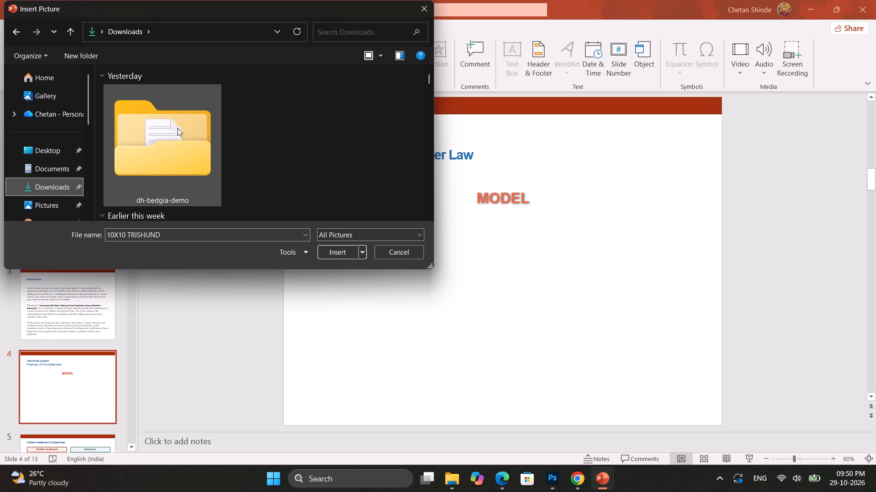
pyautogui.click(167, 123)
pyautogui.scroll(-2, 216, 123)
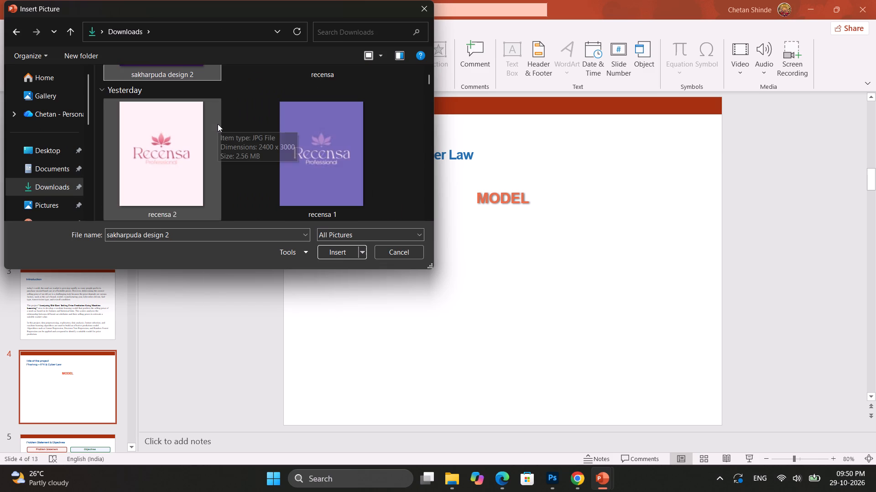
pyautogui.scroll(-1, 218, 124)
pyautogui.scroll(6, 218, 124)
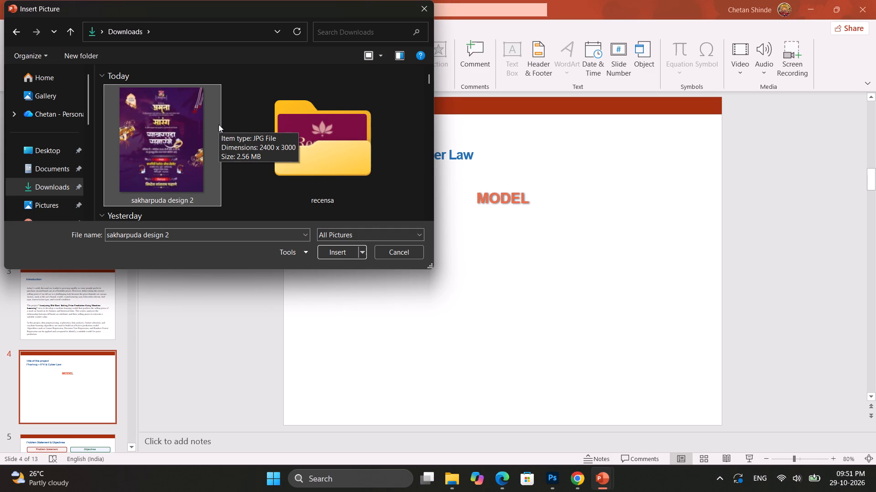
pyautogui.click(50, 199)
pyautogui.click(171, 118)
pyautogui.doubleClick(144, 115)
pyautogui.scroll(-19, 222, 159)
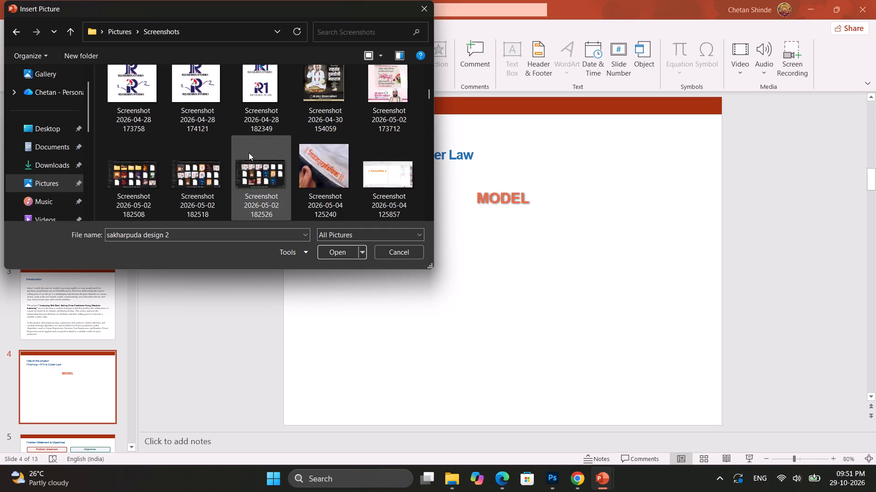
pyautogui.scroll(-11, 249, 153)
pyautogui.scroll(1, 255, 149)
pyautogui.scroll(-20, 255, 149)
pyautogui.scroll(-20, 255, 149)
pyautogui.scroll(-1, 255, 149)
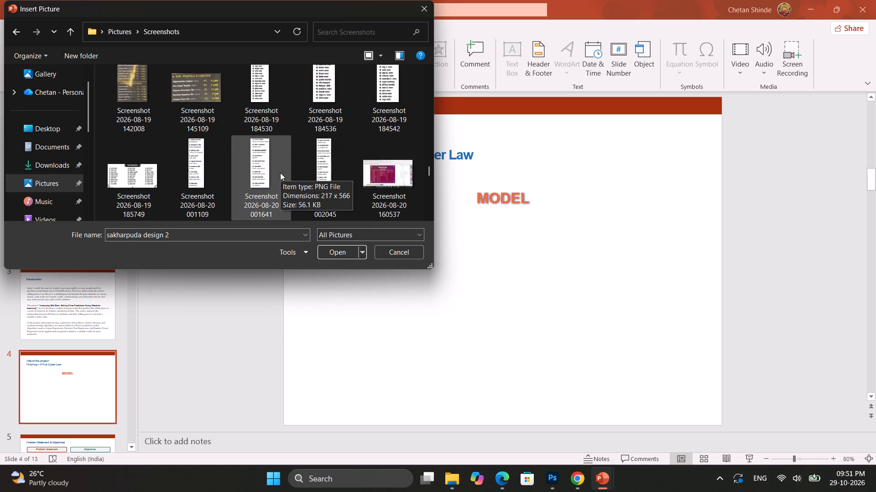
pyautogui.scroll(-20, 280, 173)
pyautogui.scroll(-14, 280, 173)
pyautogui.click(146, 174)
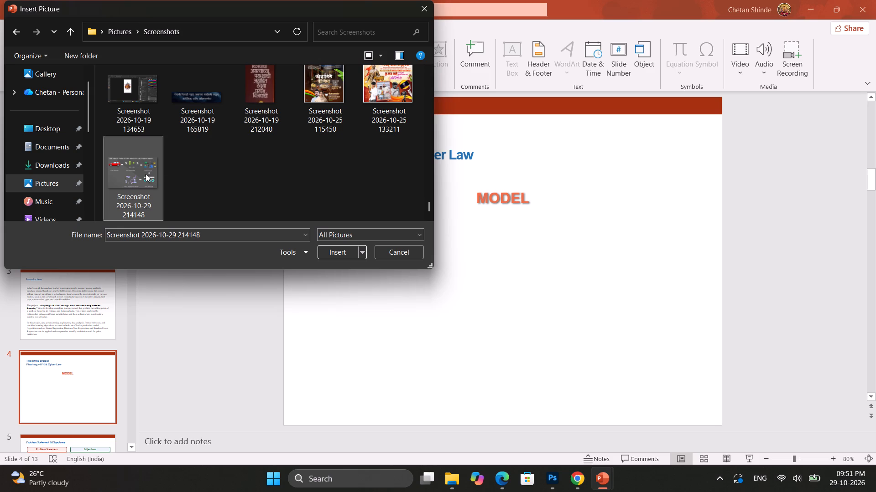
pyautogui.press('Return')
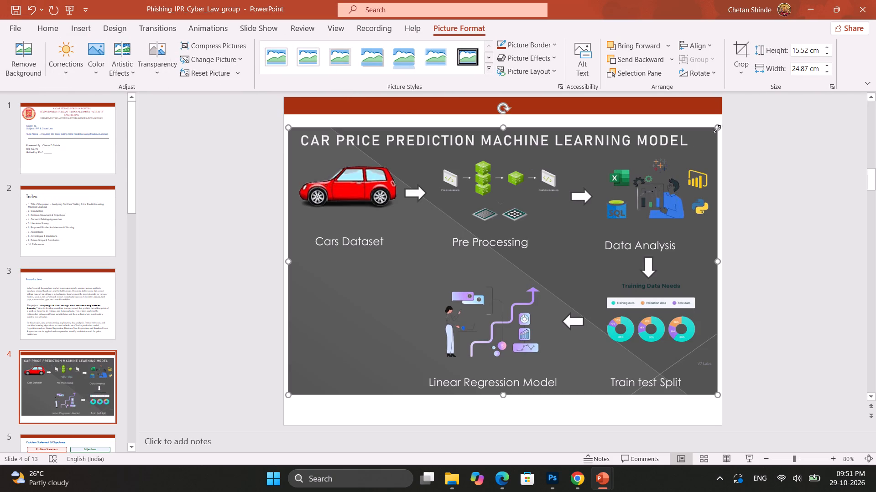
# Shrink the car price prediction picture to about 13.83 cm by 22.17 cm and position it centred below the slide title.
pyautogui.keyDown('shift'); pyautogui.moveTo(717, 129); pyautogui.dragTo(673, 159); pyautogui.keyUp('shift')
pyautogui.moveTo(572, 190); pyautogui.dragTo(585, 200)
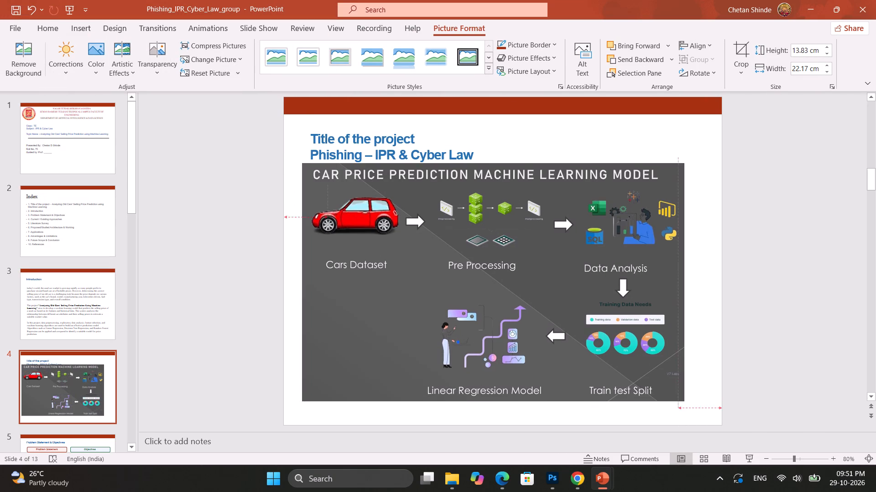
pyautogui.moveTo(585, 200); pyautogui.dragTo(594, 211)
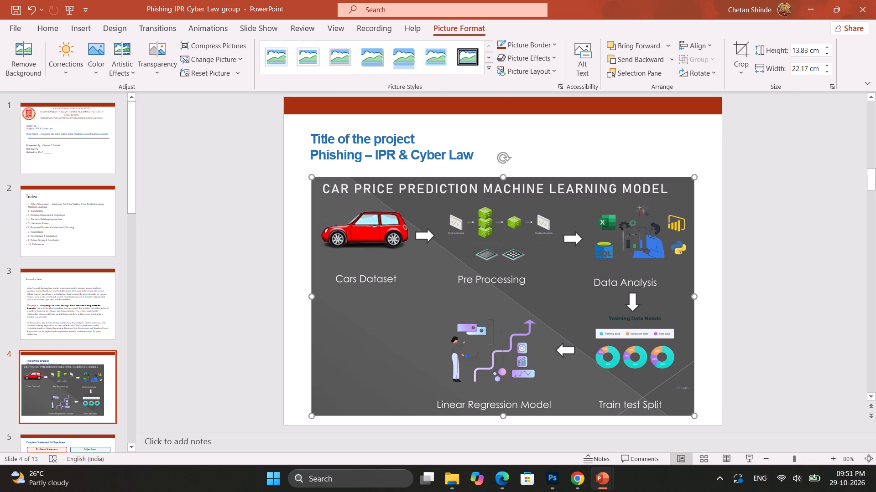
pyautogui.click(777, 157)
# Replace slide 4's title "Title of the project Phishing – IPR & Cyber Law" with "MODEL".
pyautogui.click(371, 152)
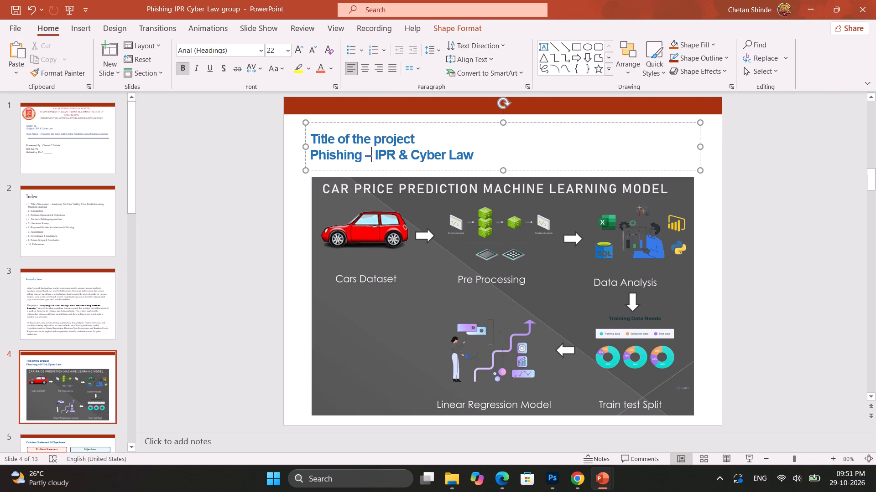
pyautogui.click(371, 147)
pyautogui.hotkey('ctrl', 'a')
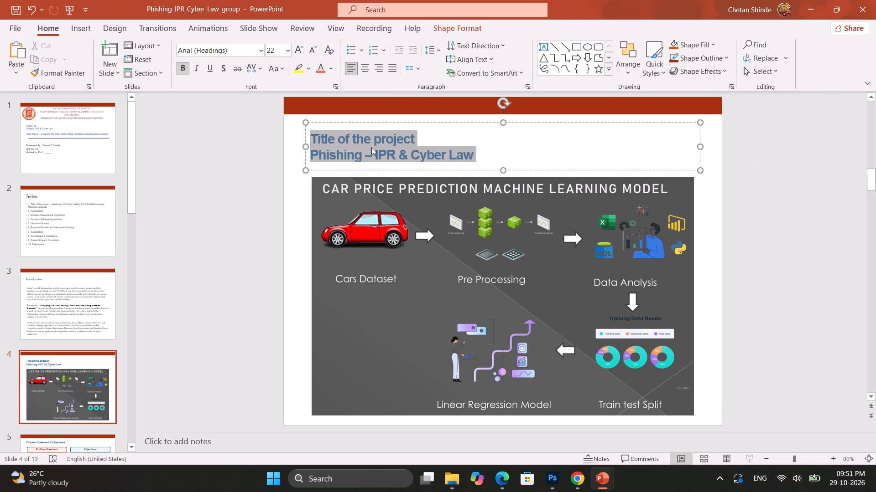
pyautogui.write('MODEL')
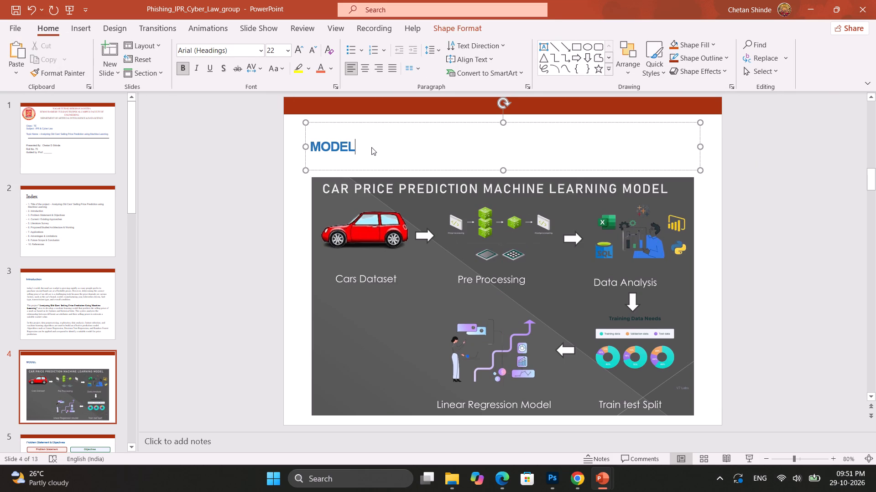
pyautogui.press('space')
pyautogui.click(156, 159)
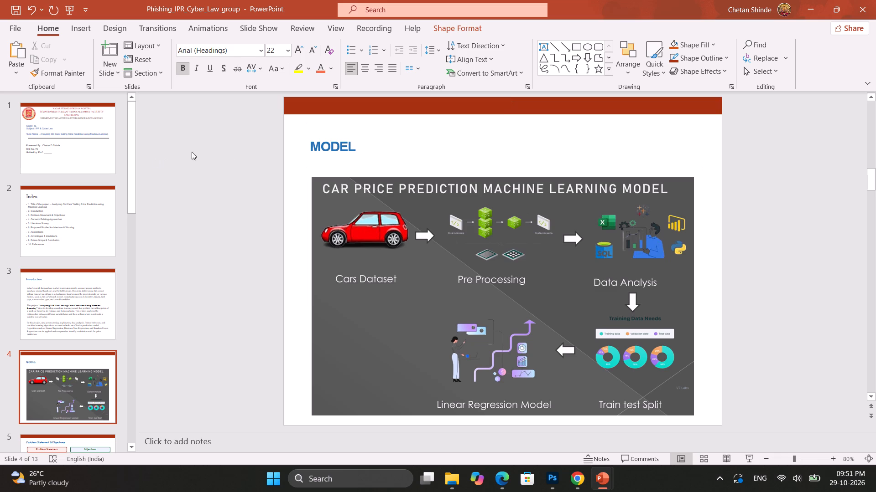
# Review the MODEL slide and the Problem Statement & Objectives slide that follows it.
pyautogui.scroll(-1, 271, 163)
pyautogui.scroll(2, 302, 175)
pyautogui.scroll(-2, 302, 175)
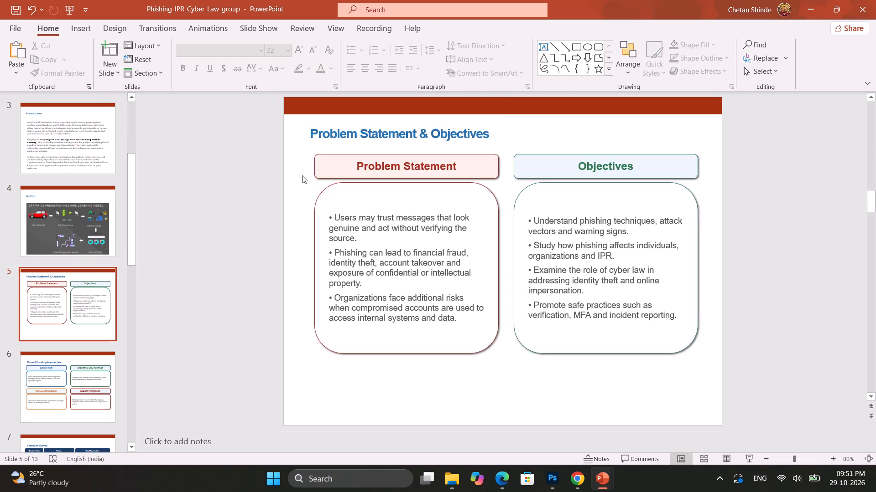
pyautogui.scroll(1, 302, 175)
pyautogui.click(444, 195)
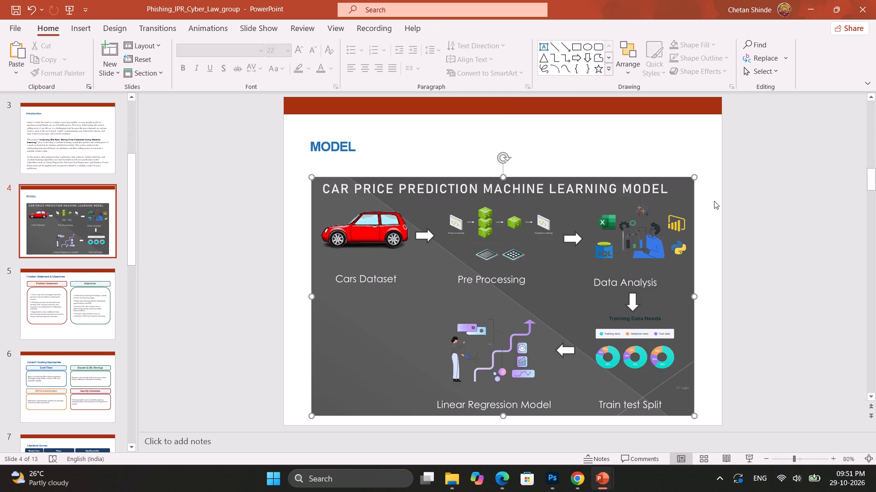
pyautogui.click(735, 200)
pyautogui.scroll(-1, 666, 203)
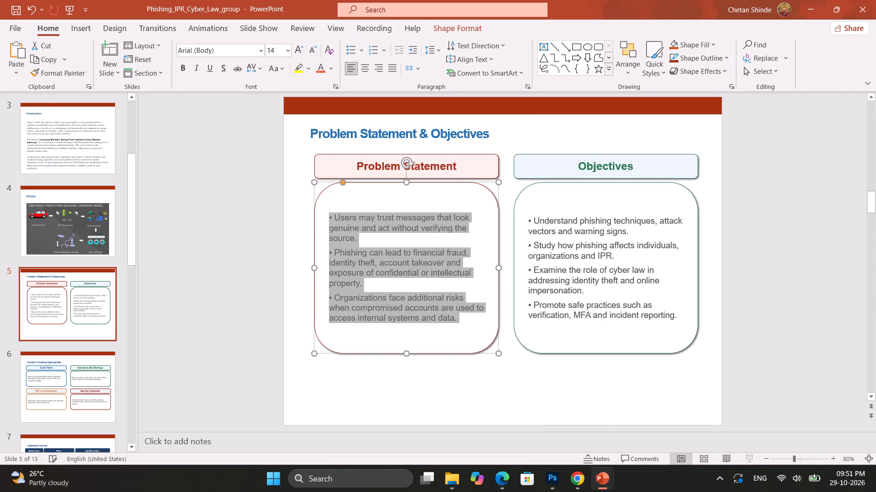
pyautogui.hotkey('ctrl', 'v')
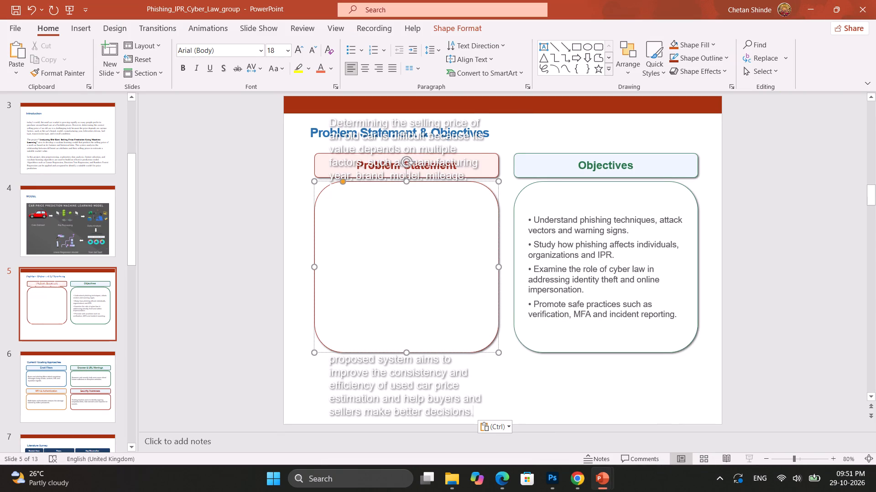
# Format all the text in the Problem Statement box as Times New Roman, size 12.
pyautogui.hotkey('ctrl', 'a')
pyautogui.click(204, 46)
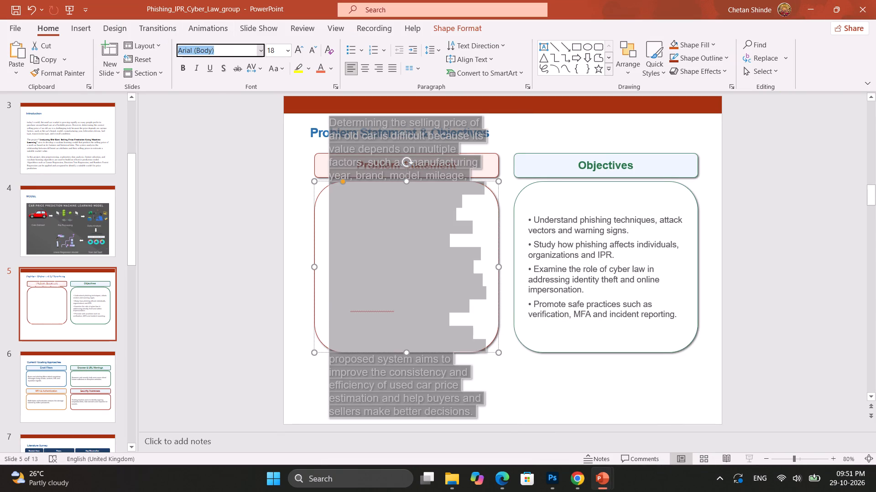
pyautogui.write('TIME')
pyautogui.press('Return')
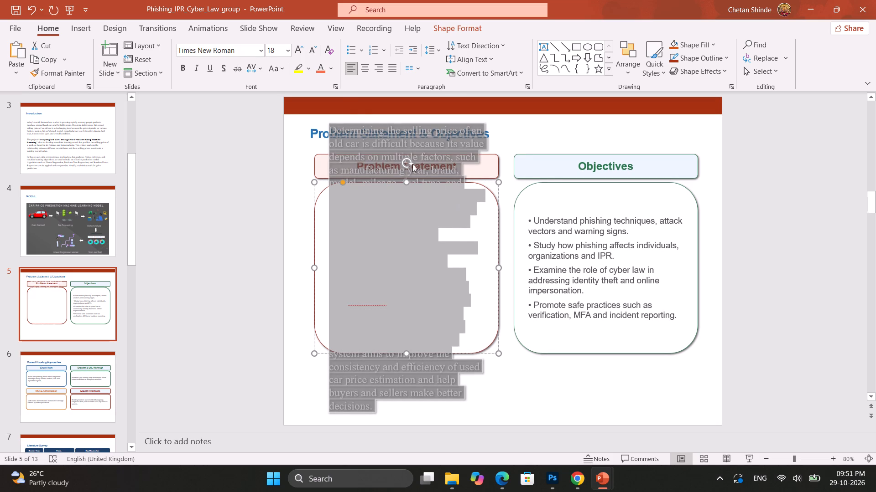
pyautogui.doubleClick(268, 52)
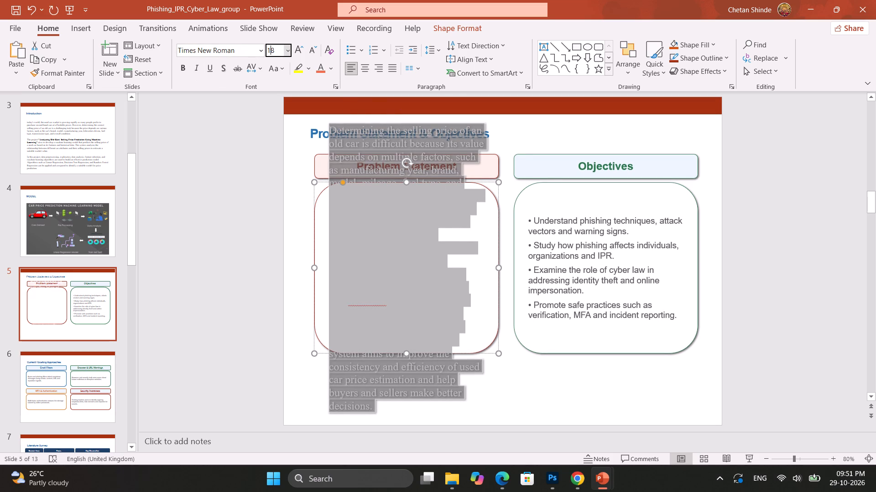
pyautogui.click(269, 52)
pyautogui.doubleClick(269, 52)
pyautogui.write('12')
pyautogui.press('Return')
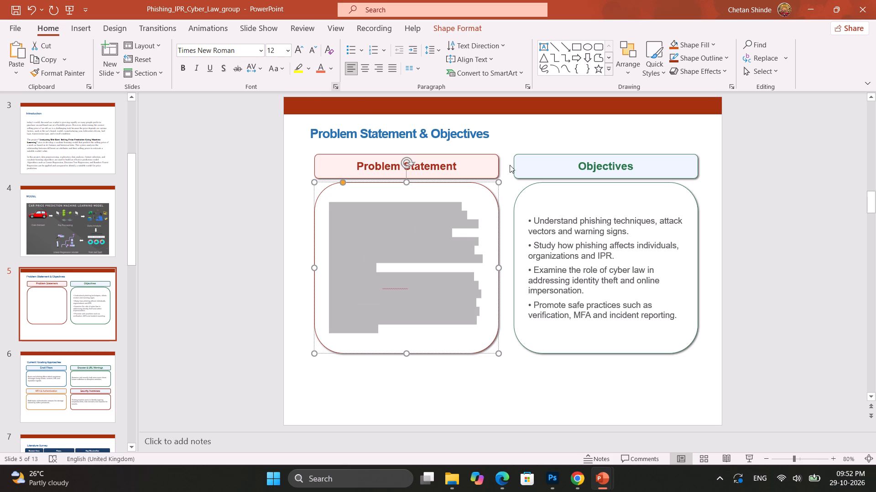